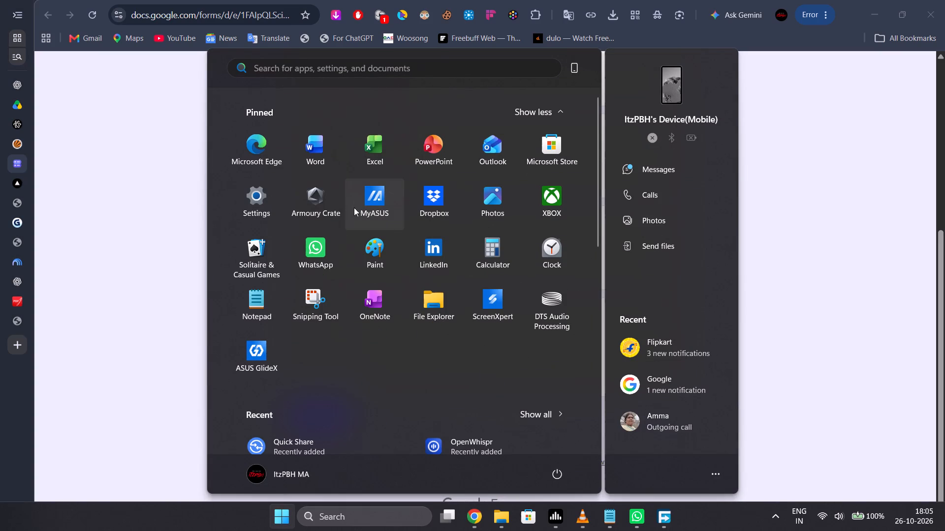
Search the computer for "libr" and launch the best-matching application.
{"action": "type", "text": "librte"}
{"action": "key", "text": "BackSpace"}
{"action": "key", "text": "BackSpace"}
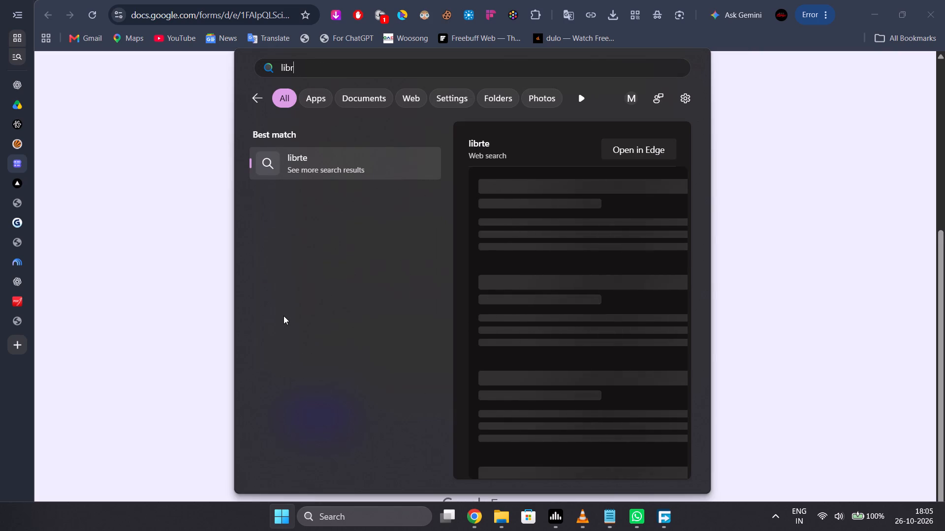
{"action": "key", "text": "Return"}
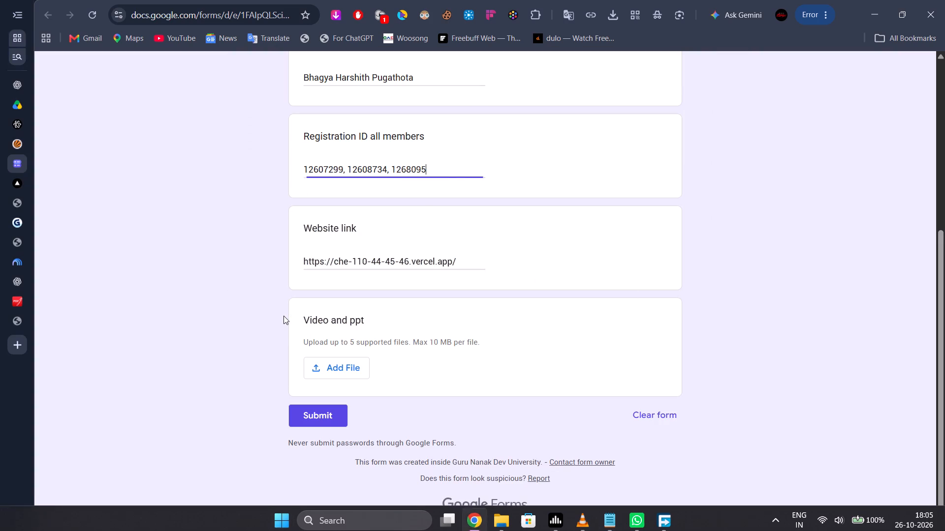
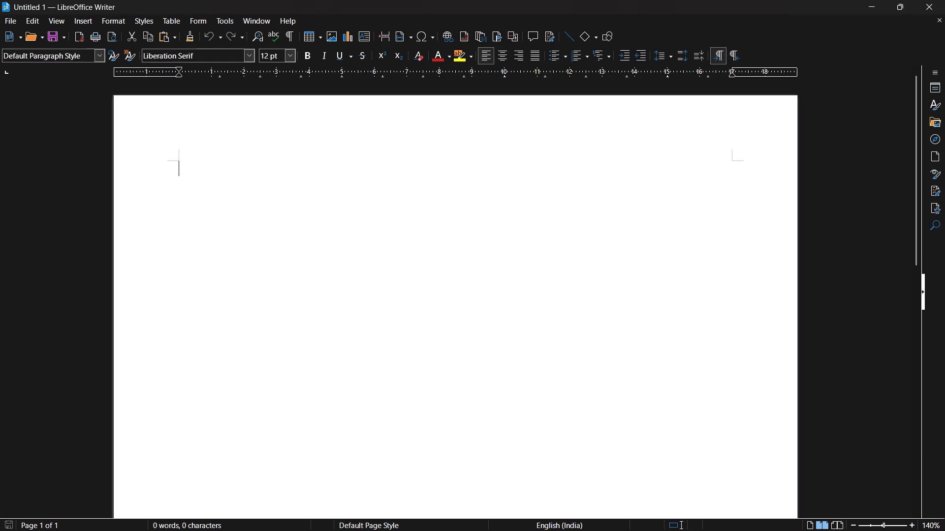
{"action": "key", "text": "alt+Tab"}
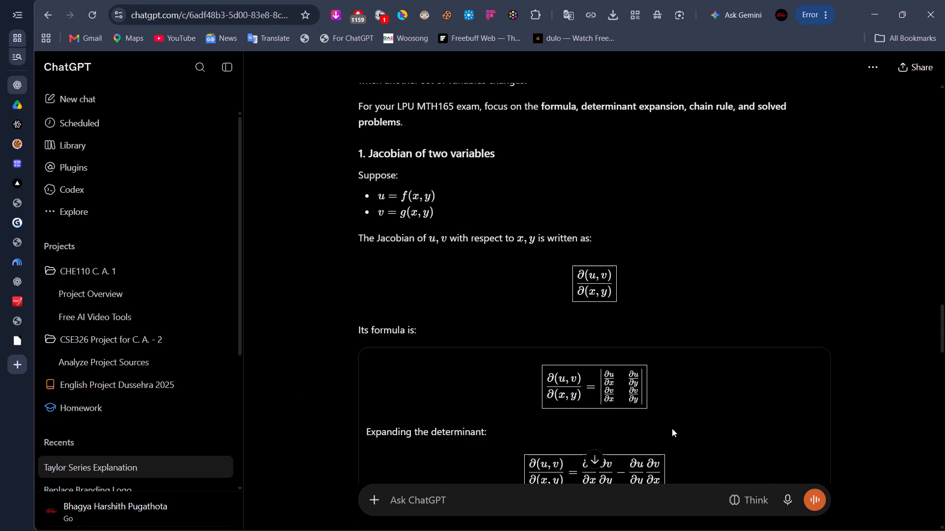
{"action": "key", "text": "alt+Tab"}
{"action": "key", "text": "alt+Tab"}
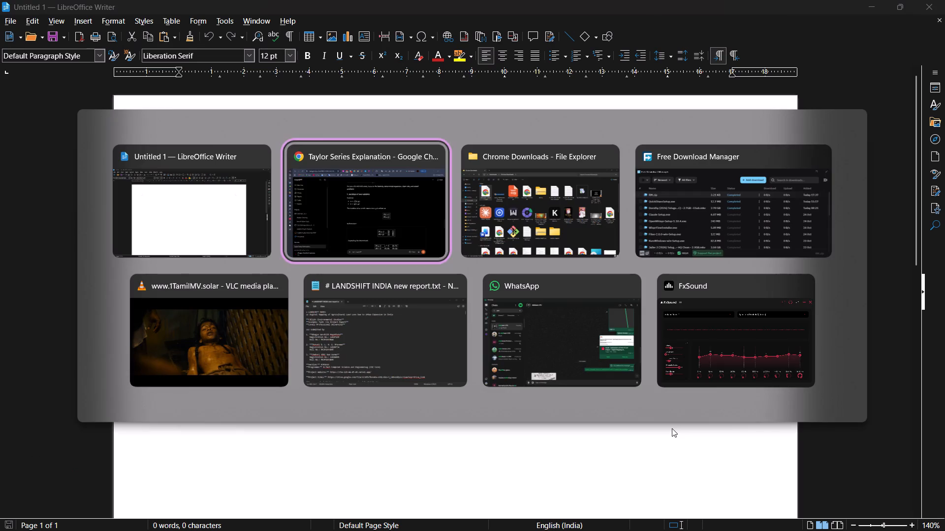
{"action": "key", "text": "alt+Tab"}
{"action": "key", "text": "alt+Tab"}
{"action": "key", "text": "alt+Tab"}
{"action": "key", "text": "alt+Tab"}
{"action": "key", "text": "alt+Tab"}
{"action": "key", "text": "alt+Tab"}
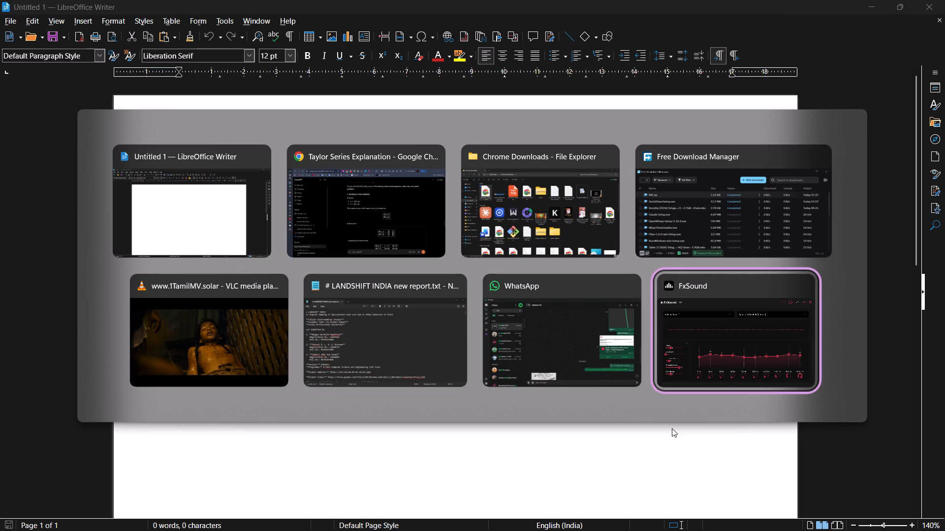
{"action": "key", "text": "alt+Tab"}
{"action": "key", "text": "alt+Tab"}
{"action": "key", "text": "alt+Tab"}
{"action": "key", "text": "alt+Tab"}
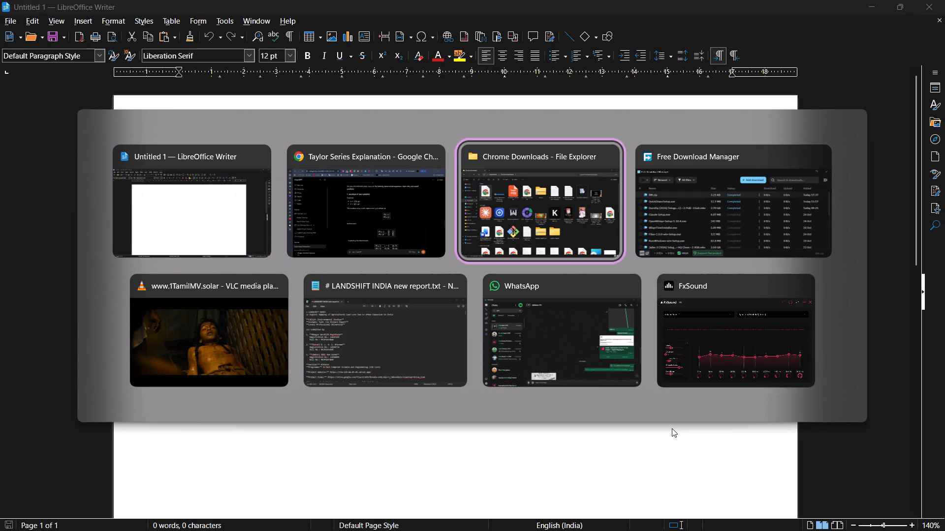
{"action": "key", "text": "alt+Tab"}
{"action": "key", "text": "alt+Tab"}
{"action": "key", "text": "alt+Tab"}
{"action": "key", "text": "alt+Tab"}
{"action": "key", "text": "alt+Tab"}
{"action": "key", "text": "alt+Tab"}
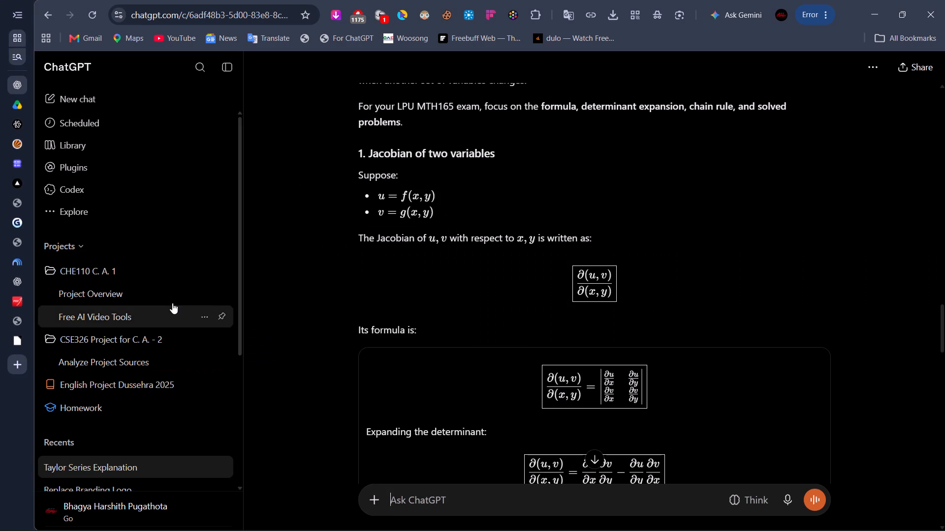
Bring up the already open LANDSHIFT-INDIA 111.pdf in the browser.
{"action": "left_click", "coordinate": [43, 306]}
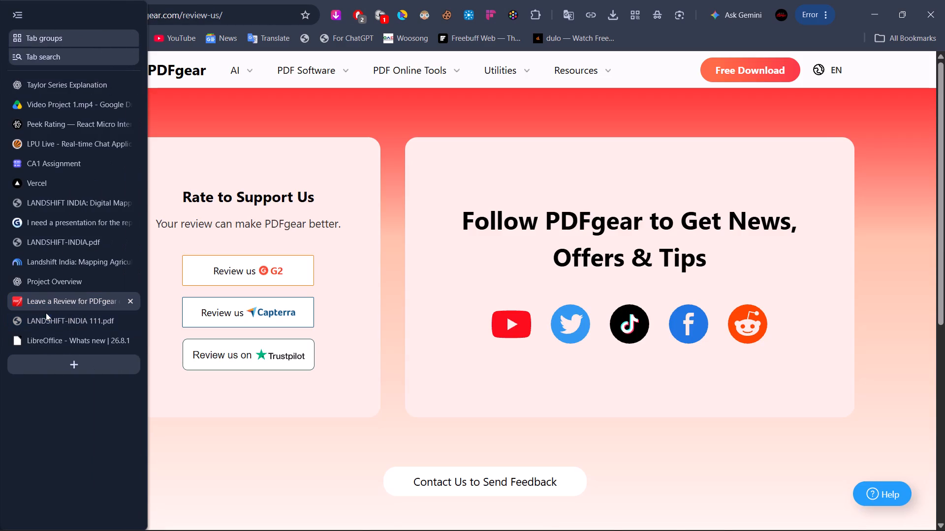
{"action": "left_click", "coordinate": [48, 314]}
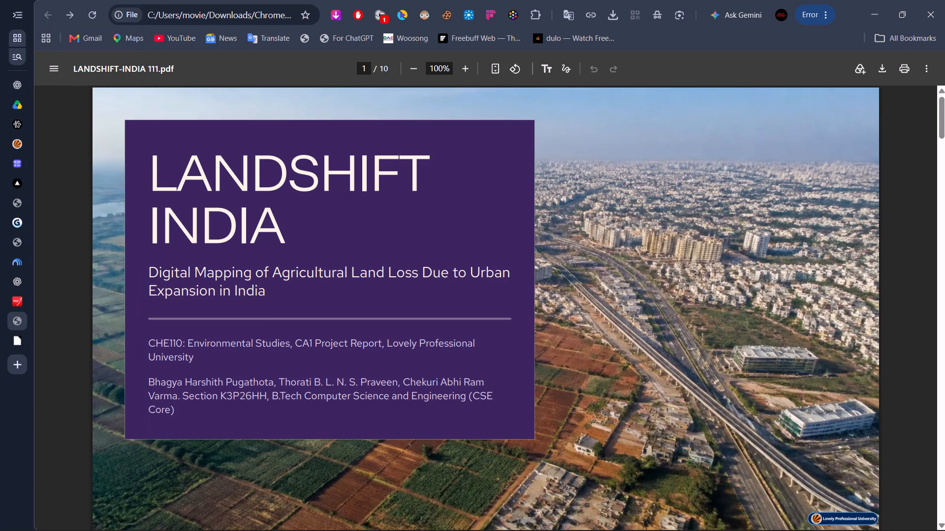
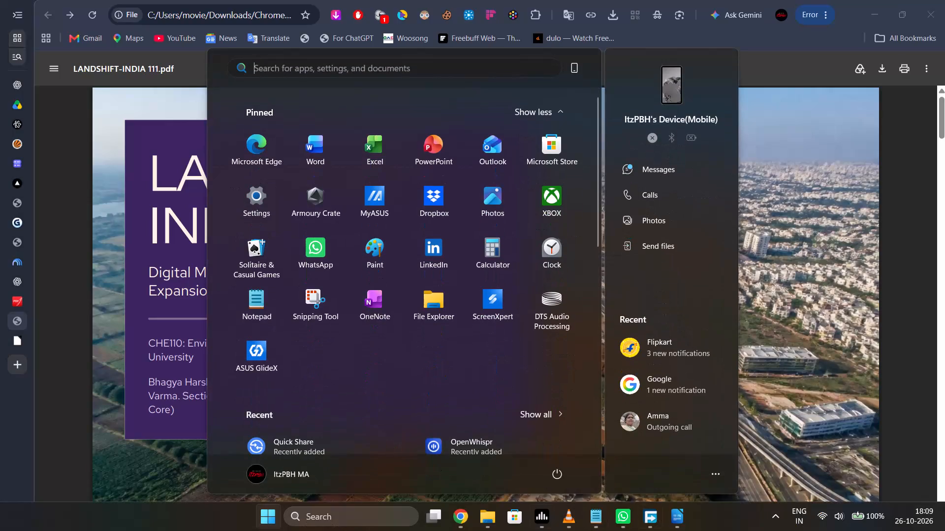
Turn on the computer's mobile hotspot from the Windows quick settings.
{"action": "left_click", "coordinate": [820, 512]}
{"action": "scroll", "coordinate": [802, 320], "scroll_direction": "down", "scroll_amount": 2}
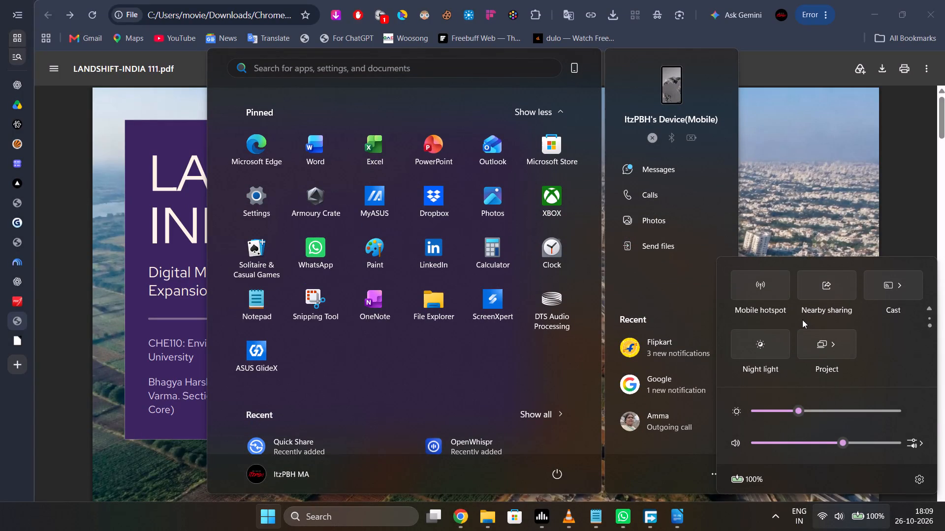
{"action": "left_click", "coordinate": [752, 281]}
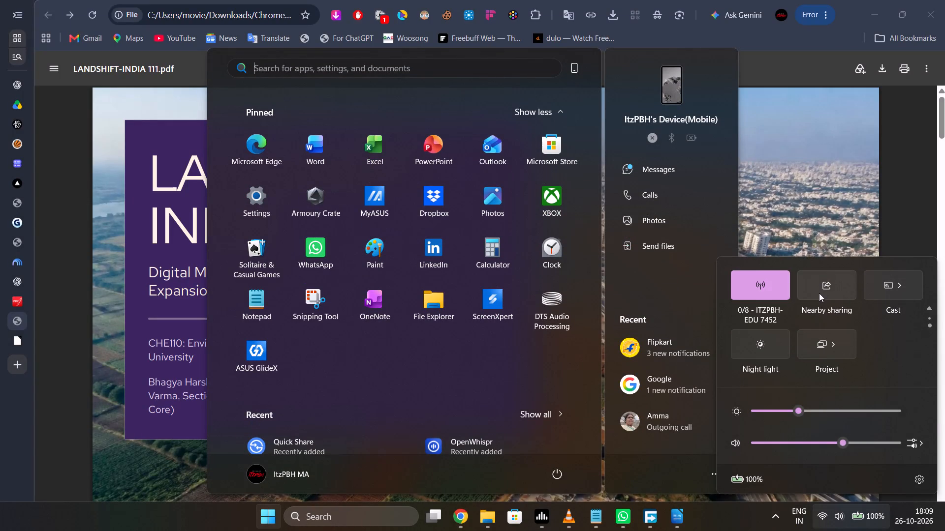
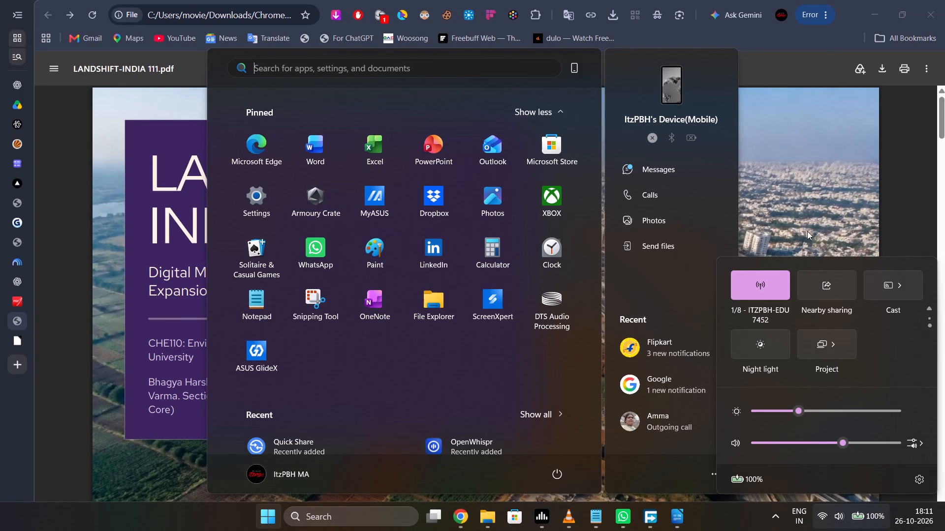
Search Windows for "usb" and open the USB settings page from the best match.
{"action": "left_click", "coordinate": [793, 204]}
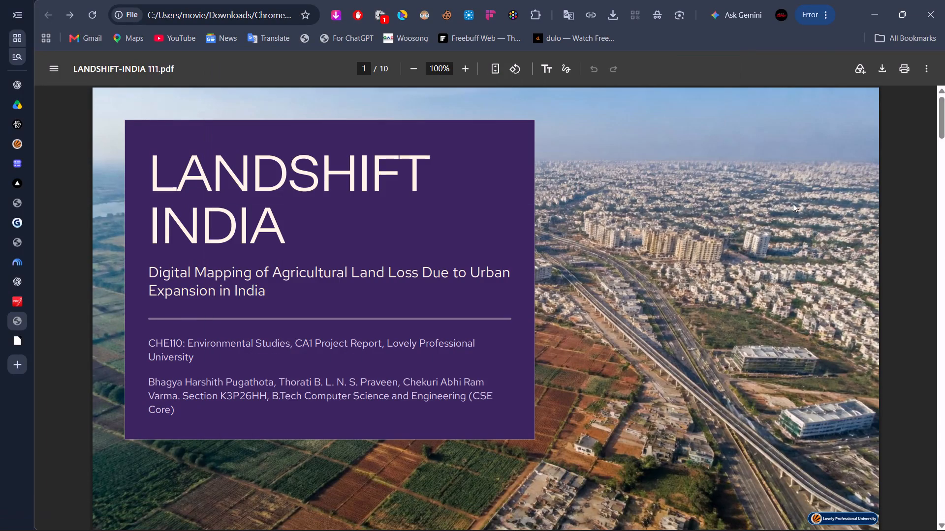
{"action": "key", "text": "u"}
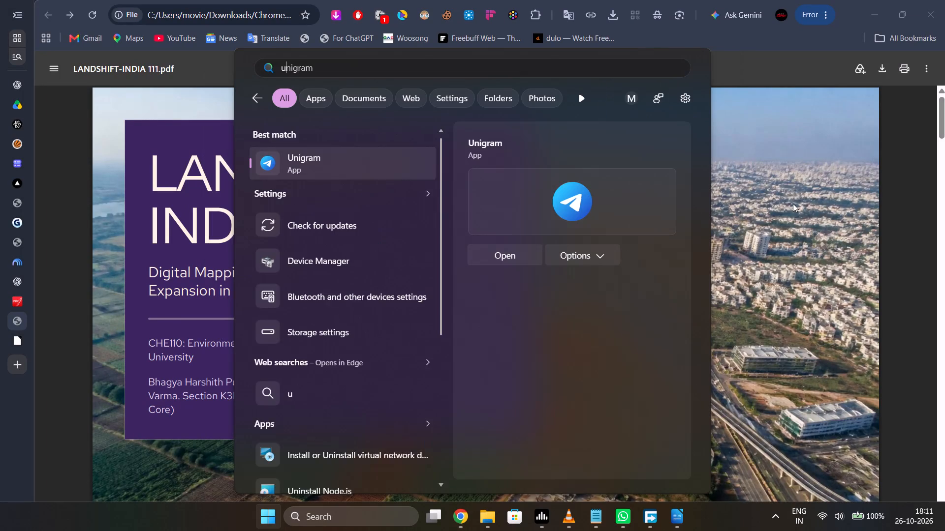
{"action": "type", "text": "sb"}
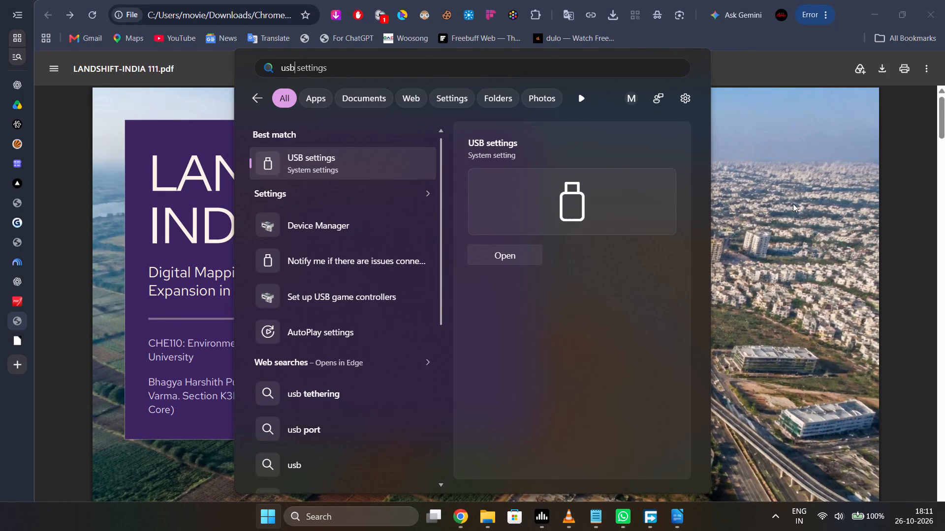
{"action": "key", "text": "space"}
{"action": "type", "text": "t"}
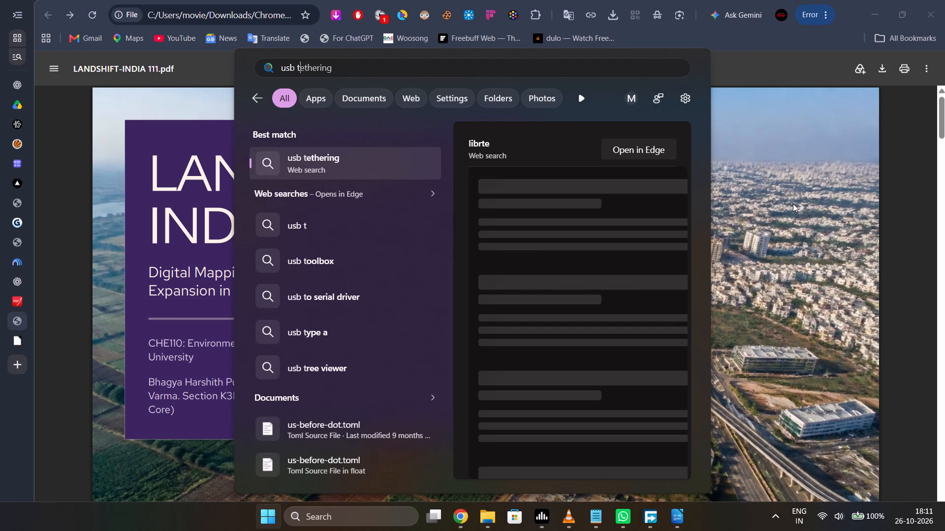
{"action": "key", "text": "e"}
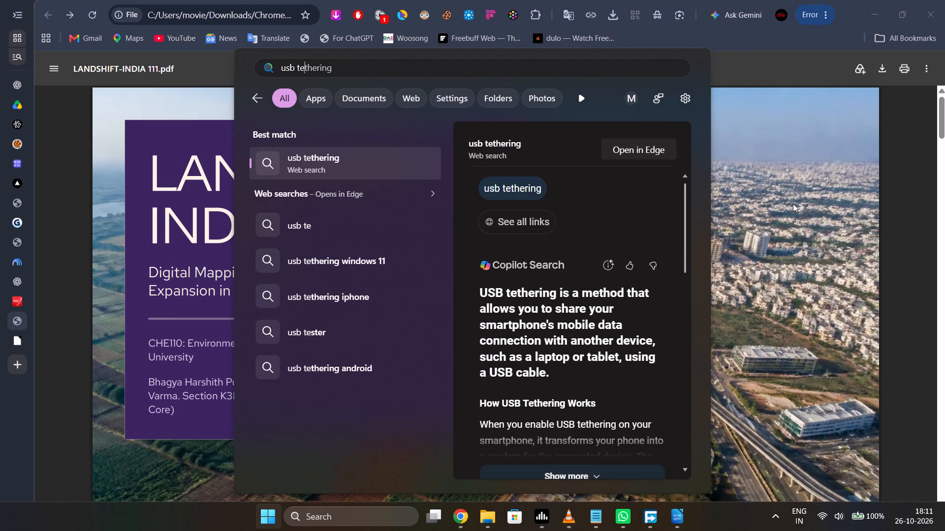
{"action": "key", "text": "BackSpace"}
{"action": "key", "text": "BackSpace"}
{"action": "key", "text": "BackSpace"}
{"action": "key", "text": "Return"}
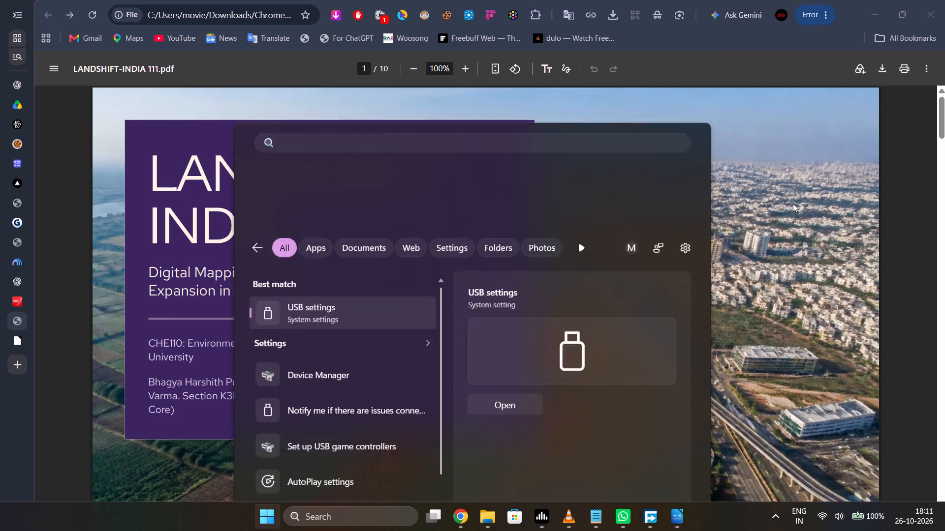
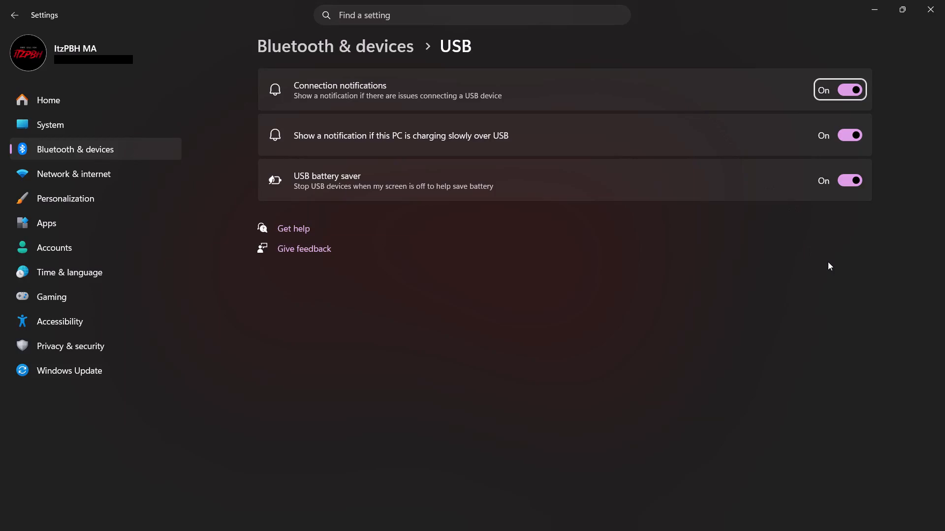
Switch from the USB settings to the blank untitled LibreOffice Writer document.
{"action": "key", "text": "alt+Tab"}
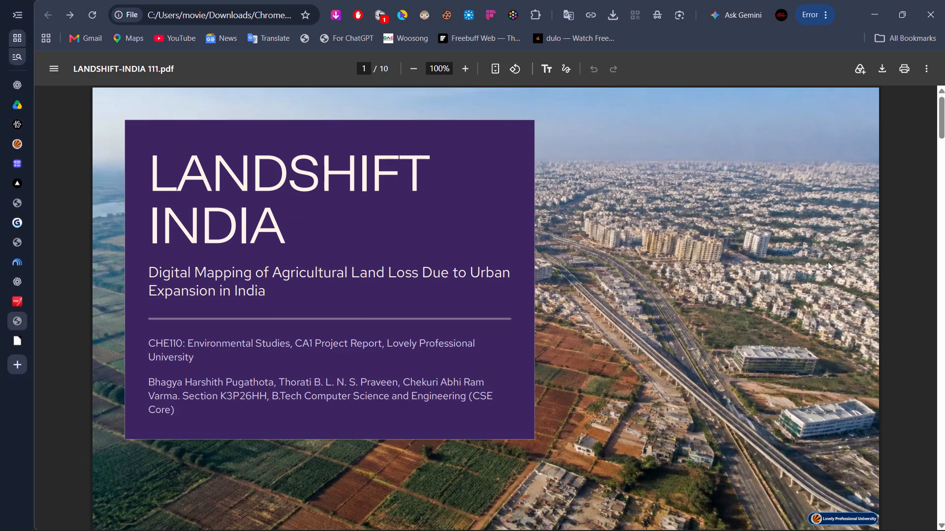
{"action": "key", "text": "alt+Tab"}
{"action": "key", "text": "alt+Tab"}
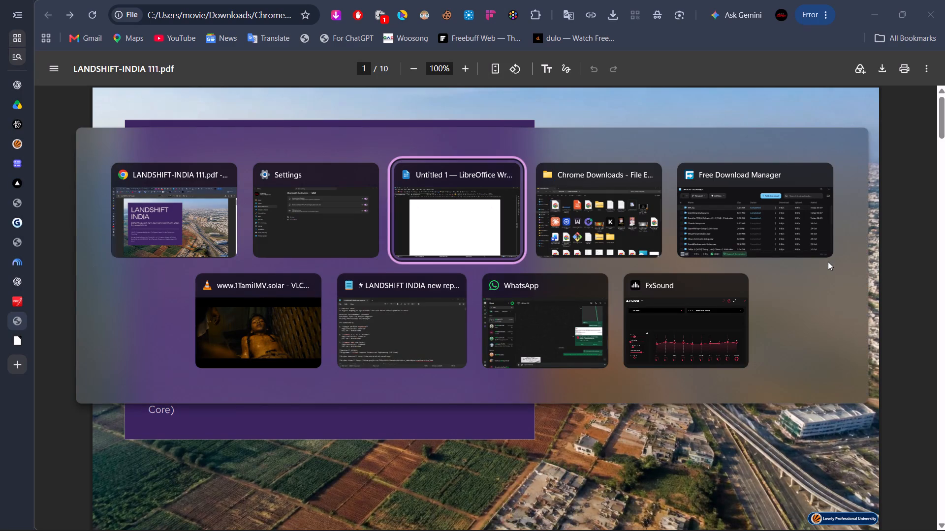
{"action": "key", "text": "alt+Tab"}
{"action": "key", "text": "alt+Tab"}
{"action": "key", "text": "alt+Tab"}
{"action": "key", "text": "alt+Tab"}
{"action": "key", "text": "alt+Tab"}
{"action": "key", "text": "alt+Tab"}
{"action": "key", "text": "alt+Tab"}
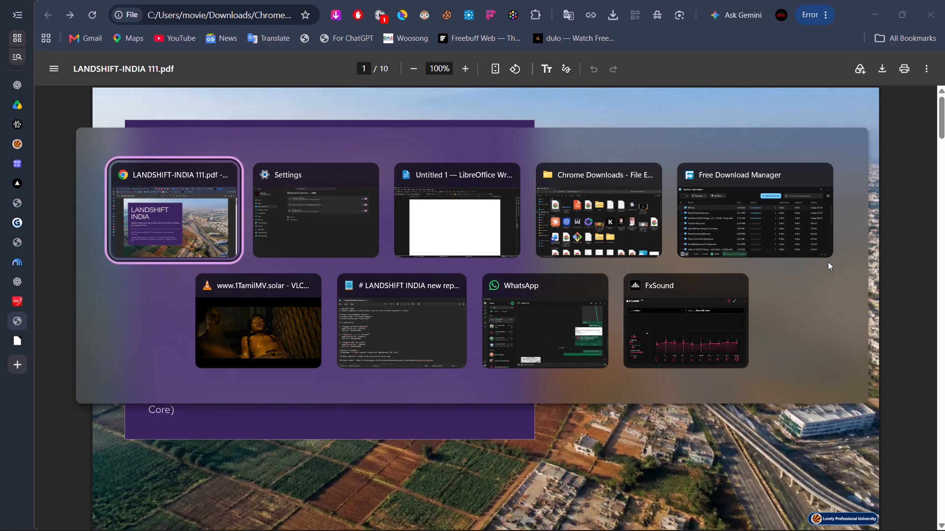
{"action": "key", "text": "alt+Tab"}
{"action": "key", "text": "alt+Tab"}
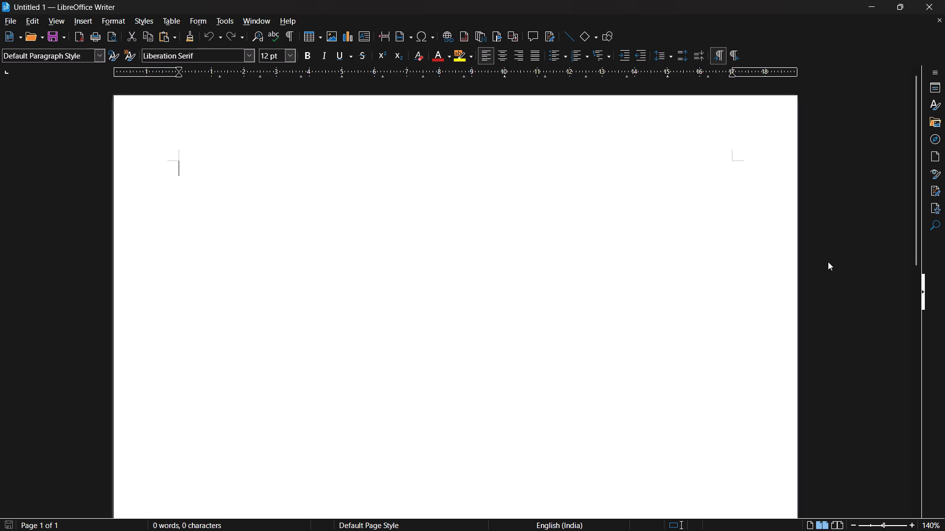
Copy the subtitle "Digital Mapping of Agricultural Land Loss Due to Urban Expansion in India" from the LANDSHIFT INDIA PDF into the Writer document.
{"action": "key", "text": "alt+Tab"}
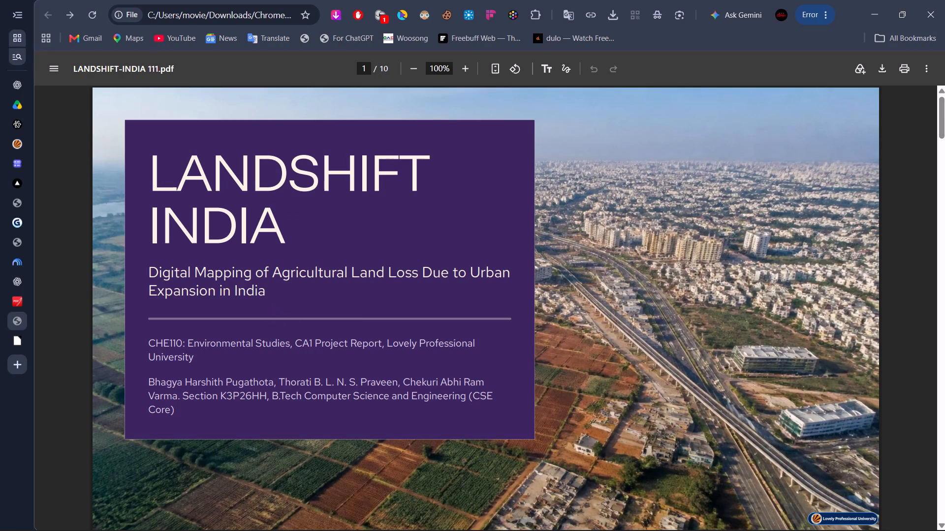
{"action": "left_click_drag", "start_coordinate": [269, 298], "coordinate": [140, 274]}
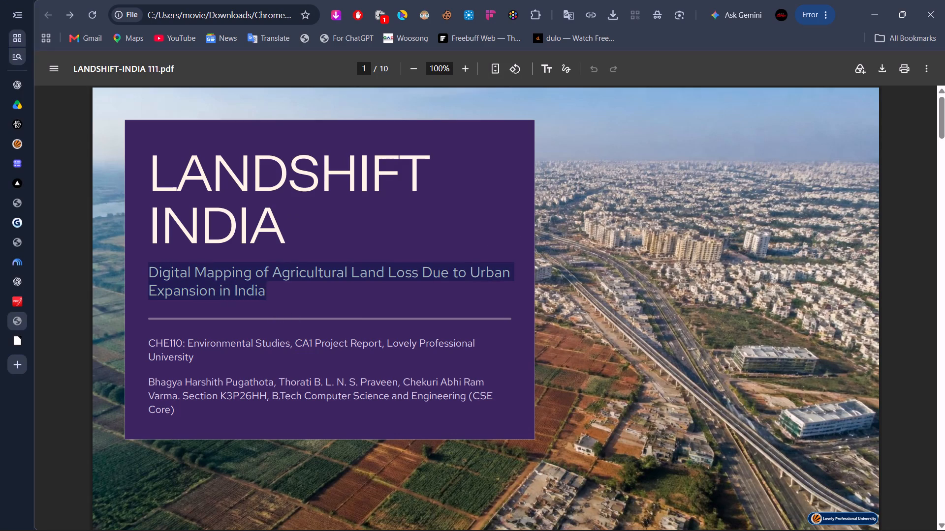
{"action": "left_click_drag", "start_coordinate": [140, 274], "coordinate": [134, 269]}
{"action": "key", "text": "ctrl+c"}
{"action": "key", "text": "alt+Tab"}
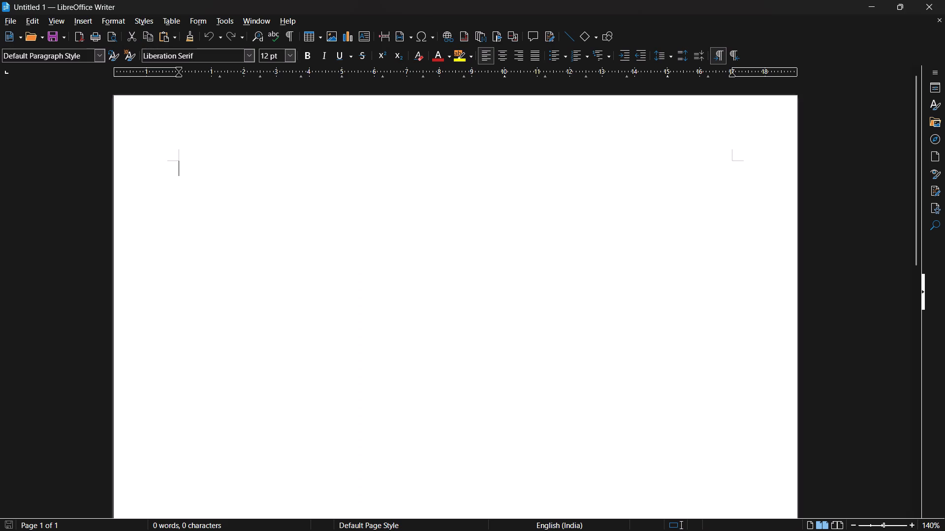
{"action": "key", "text": "ctrl+v"}
Set the font size of the pasted title to 32 pt.
{"action": "key", "text": "ctrl+a"}
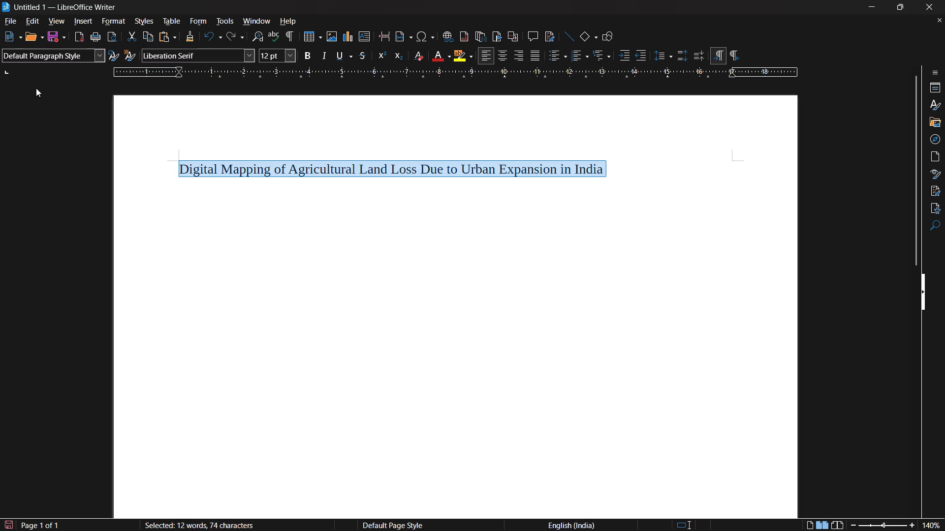
{"action": "scroll", "coordinate": [279, 55], "scroll_direction": "up", "scroll_amount": 1}
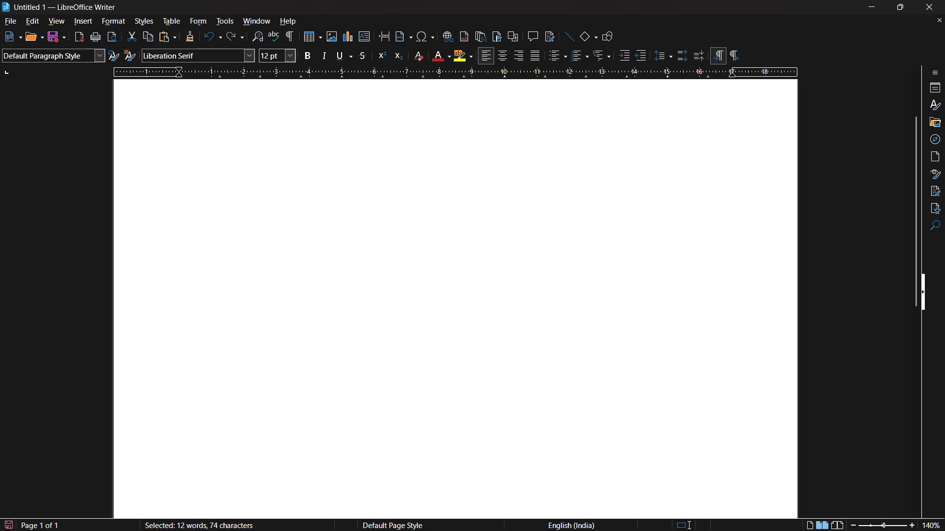
{"action": "scroll", "coordinate": [279, 55], "scroll_direction": "up", "scroll_amount": 1}
{"action": "left_click", "coordinate": [294, 55]}
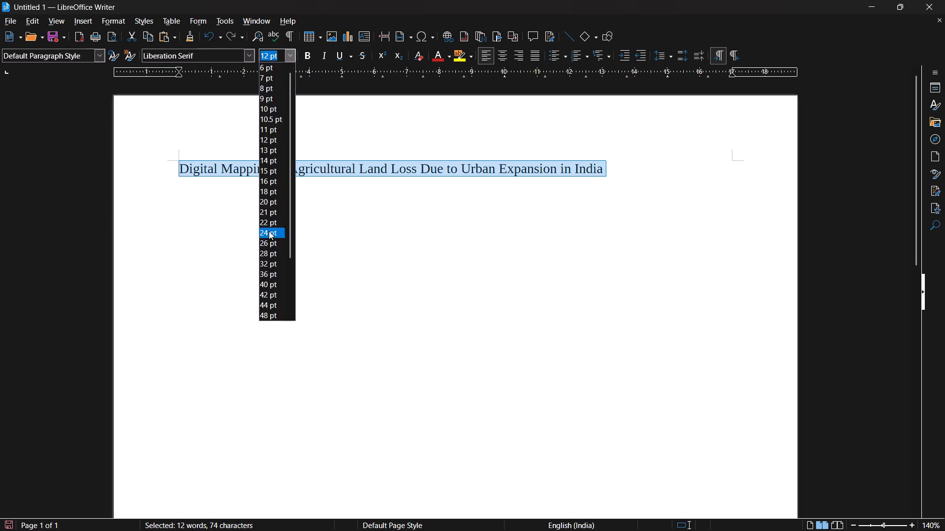
{"action": "left_click", "coordinate": [273, 259]}
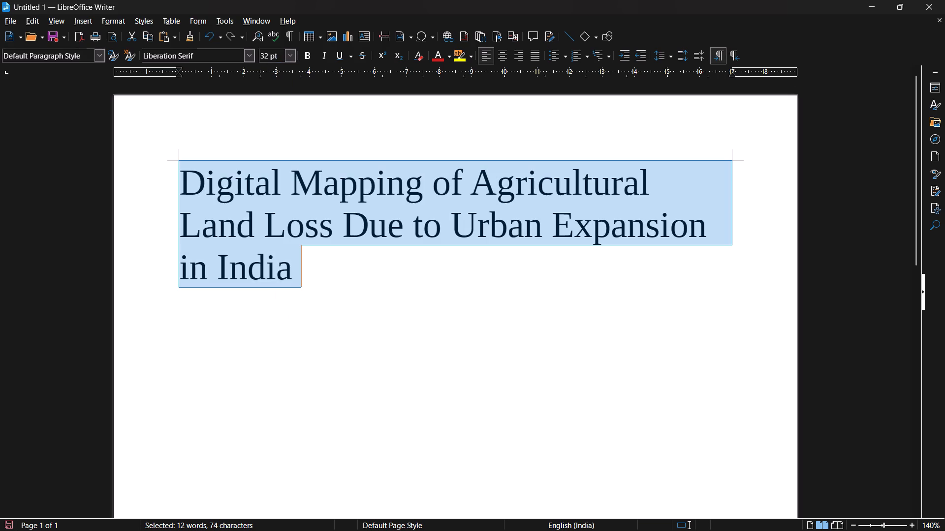
{"action": "left_click", "coordinate": [413, 237]}
Centre the whole title paragraph on the page.
{"action": "triple_click", "coordinate": [300, 255]}
{"action": "left_click", "coordinate": [300, 255]}
{"action": "left_click", "coordinate": [503, 52]}
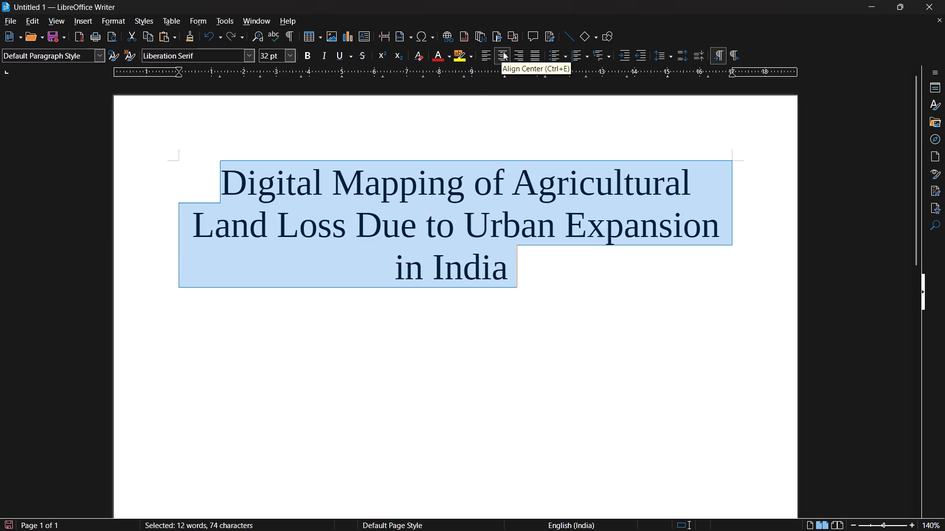
{"action": "left_click", "coordinate": [590, 293]}
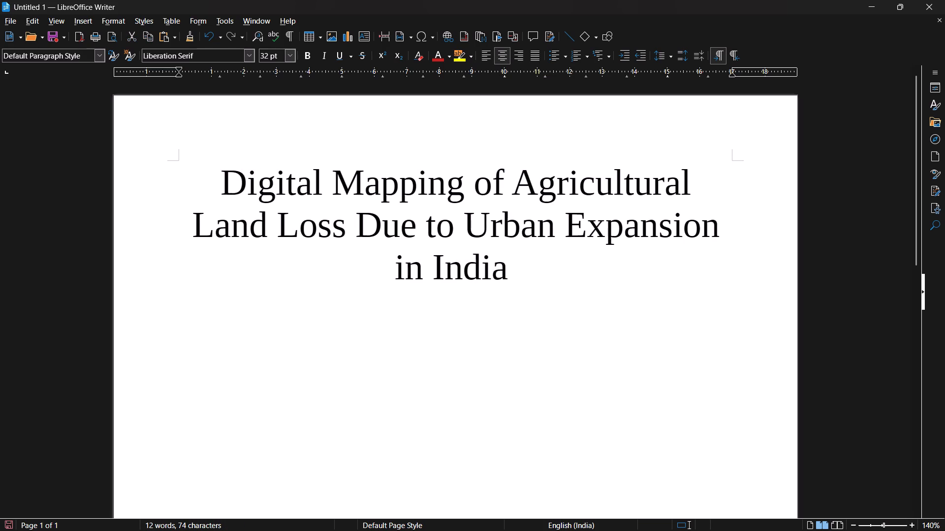
Change the font colour of the whole title to blue from the standard palette.
{"action": "key", "text": "ctrl+a"}
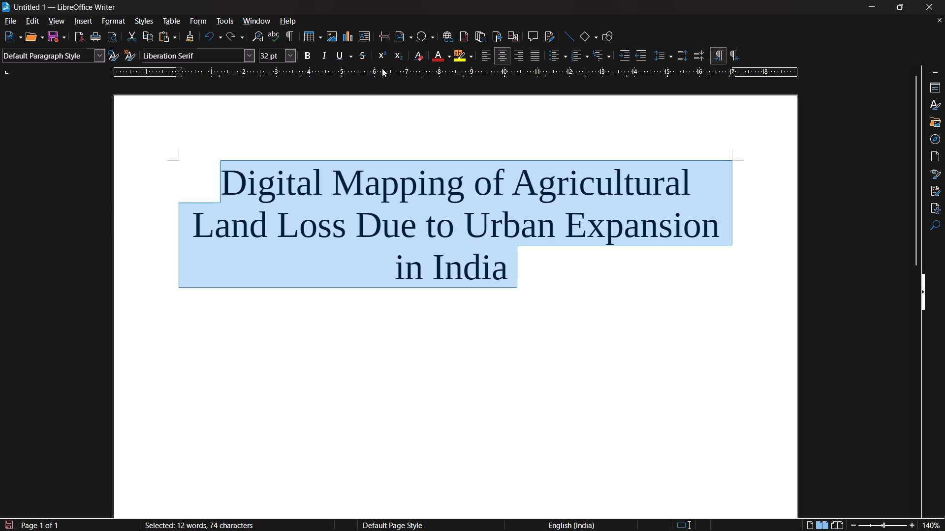
{"action": "left_click", "coordinate": [442, 59]}
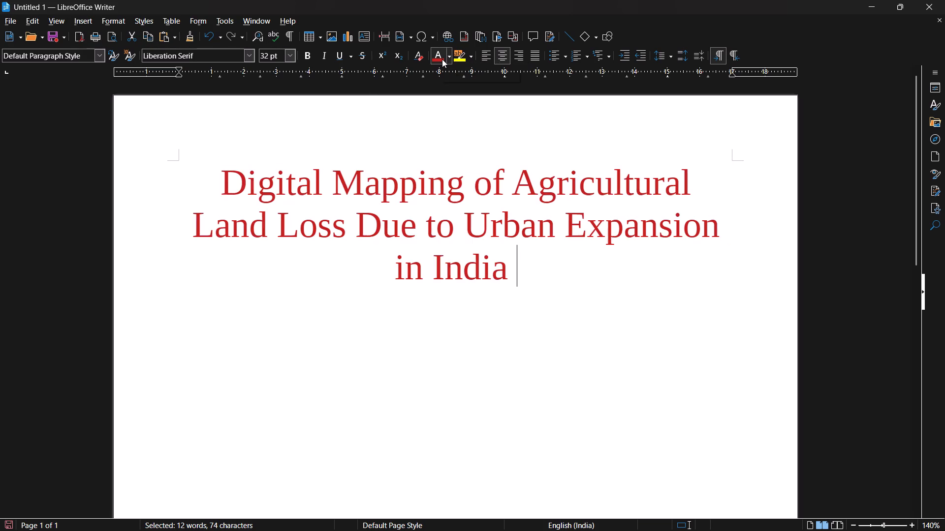
{"action": "left_click", "coordinate": [447, 60]}
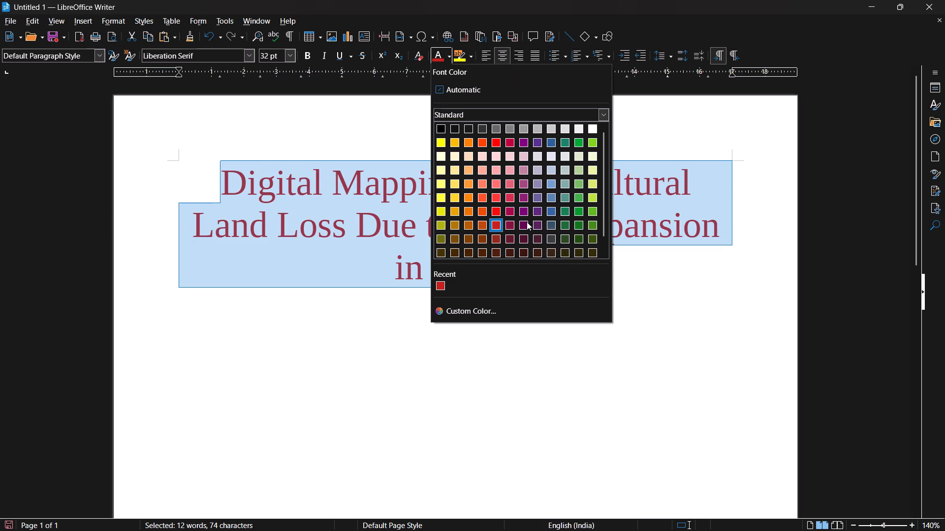
{"action": "left_click", "coordinate": [550, 209]}
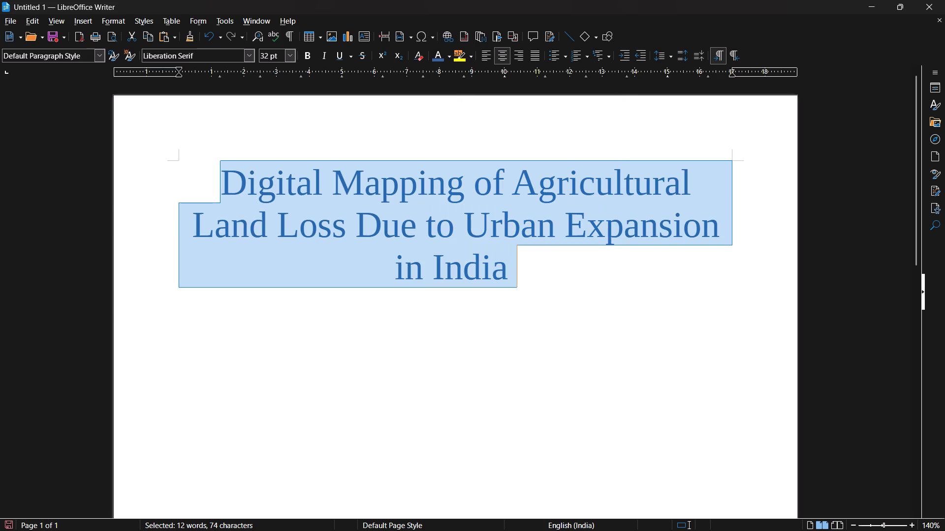
Add three line breaks after the title to make room for more text.
{"action": "left_click", "coordinate": [557, 301]}
{"action": "key", "text": "shift+Return"}
{"action": "key", "text": "shift+Return"}
{"action": "key", "text": "shift+Return"}
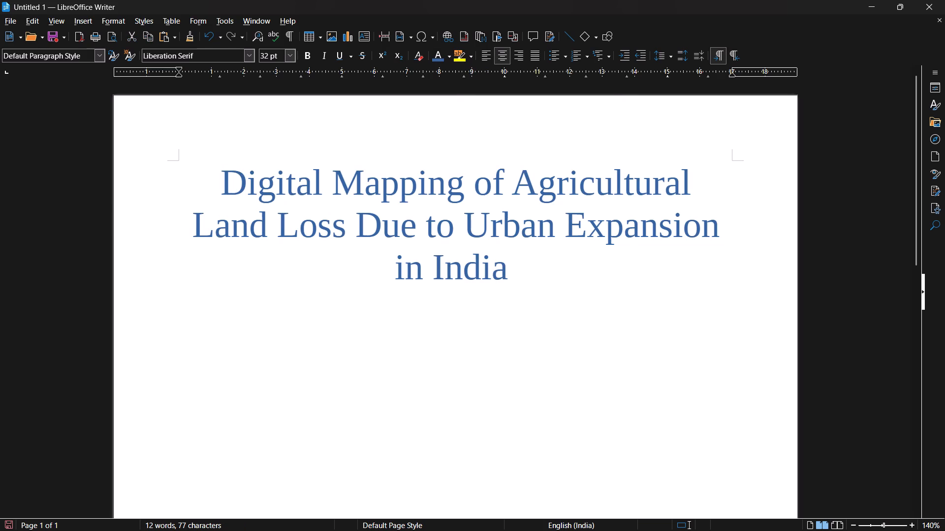
Make the full title text bold, leaving out the blank lines below it.
{"action": "left_click", "coordinate": [567, 240]}
{"action": "left_click", "coordinate": [540, 250]}
{"action": "key", "text": "ctrl+a"}
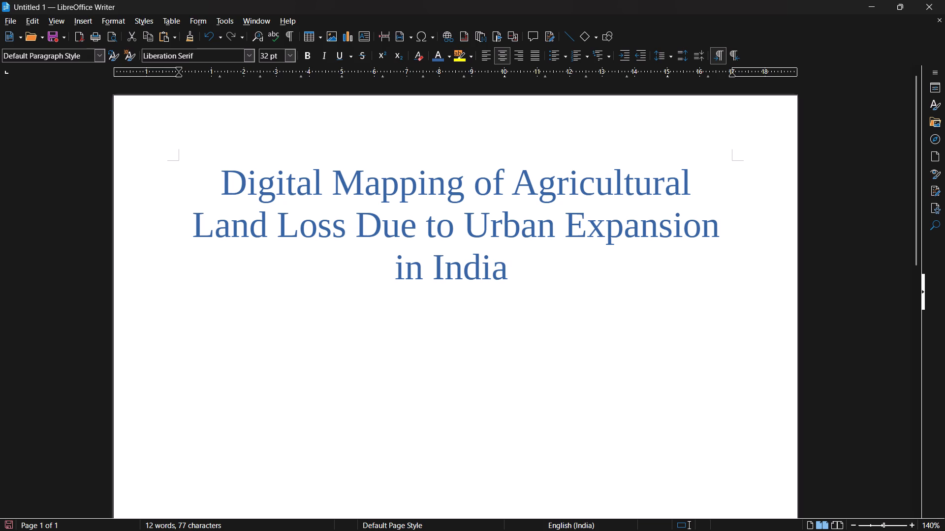
{"action": "left_click", "coordinate": [540, 250]}
{"action": "left_click_drag", "start_coordinate": [540, 250], "coordinate": [529, 238]}
{"action": "left_click_drag", "start_coordinate": [529, 238], "coordinate": [0, 0]}
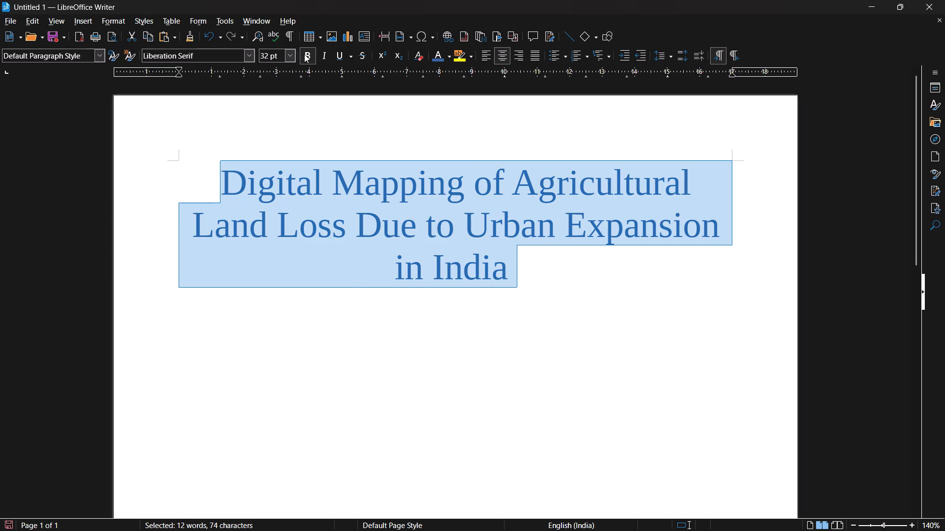
{"action": "left_click", "coordinate": [304, 54]}
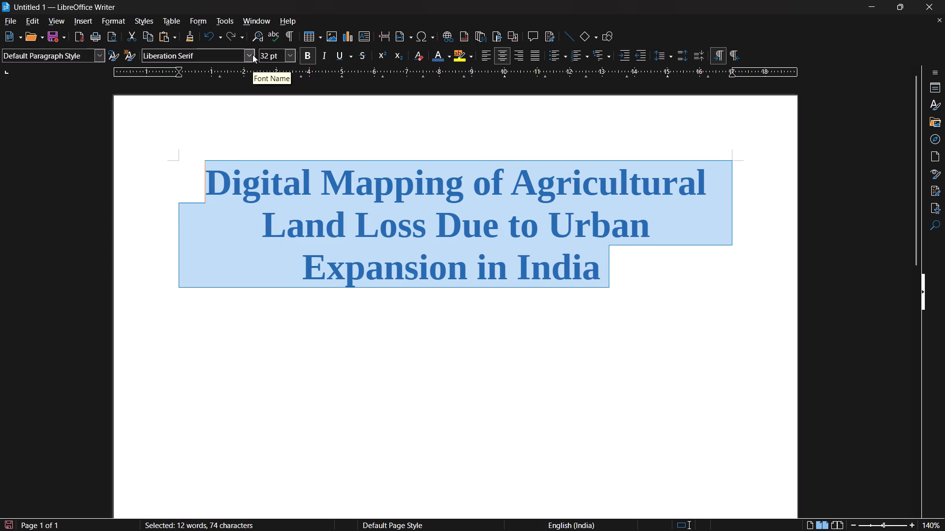
Change the title's font to Times New Roman.
{"action": "left_click", "coordinate": [252, 55]}
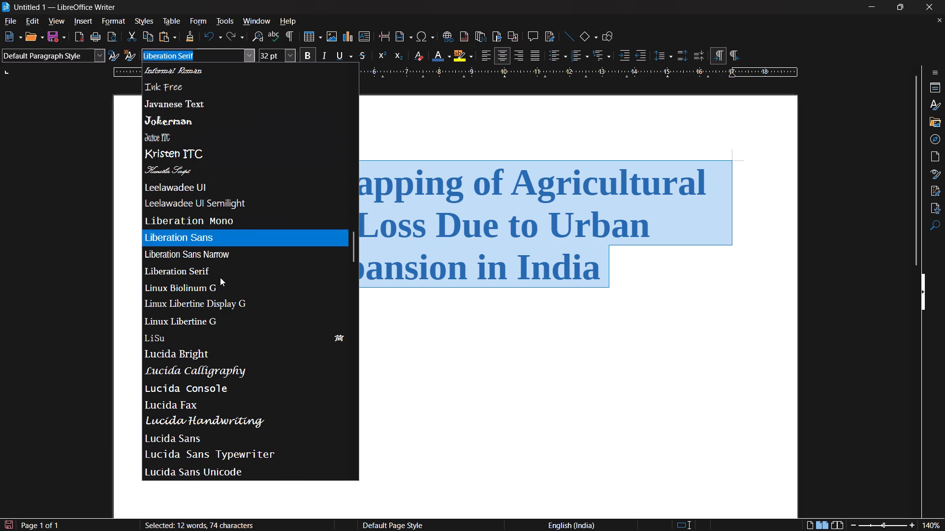
{"action": "scroll", "coordinate": [214, 378], "scroll_direction": "down", "scroll_amount": 4}
{"action": "type", "text": "tim"}
{"action": "type", "text": "es"}
{"action": "left_click", "coordinate": [202, 308]}
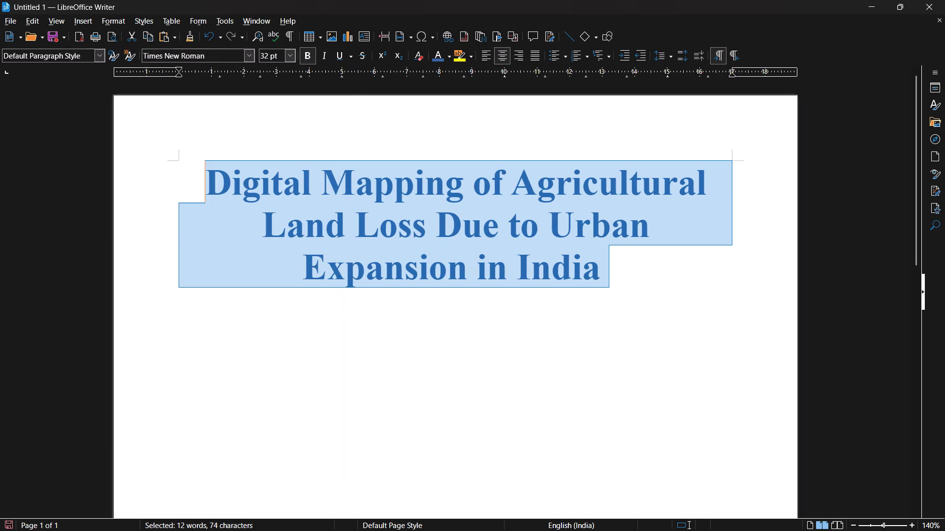
Copy "CHE110: Environmental Studies, CA1 Project Report, Lovely Professional University" from the PDF cover onto the second blank line below the Writer title.
{"action": "left_click", "coordinate": [389, 337]}
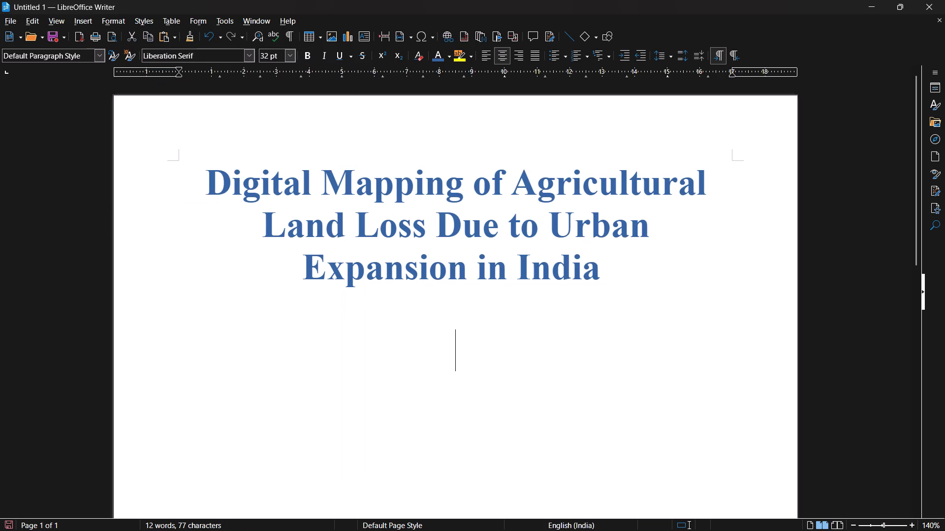
{"action": "key", "text": "alt+Tab"}
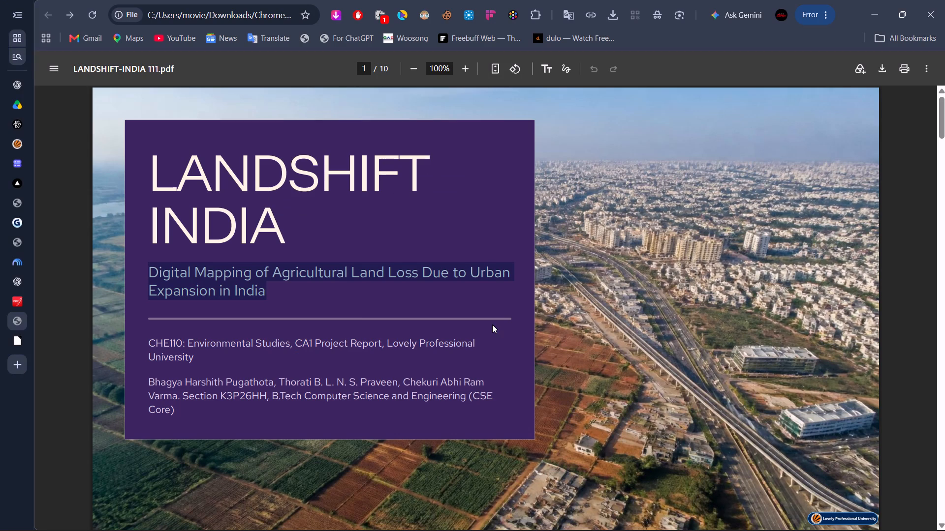
{"action": "left_click", "coordinate": [222, 357]}
{"action": "left_click_drag", "start_coordinate": [222, 357], "coordinate": [192, 355]}
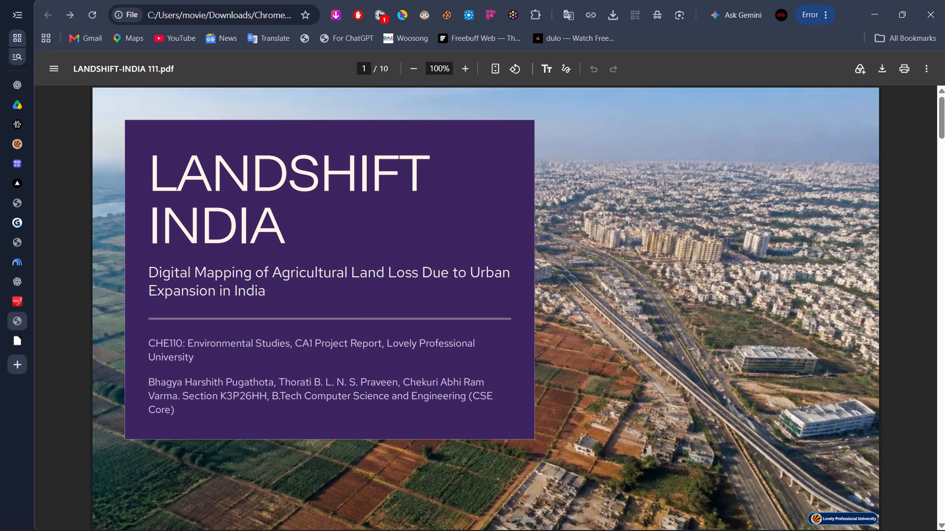
{"action": "left_click_drag", "start_coordinate": [192, 355], "coordinate": [176, 354]}
{"action": "left_click_drag", "start_coordinate": [146, 343], "coordinate": [217, 370]}
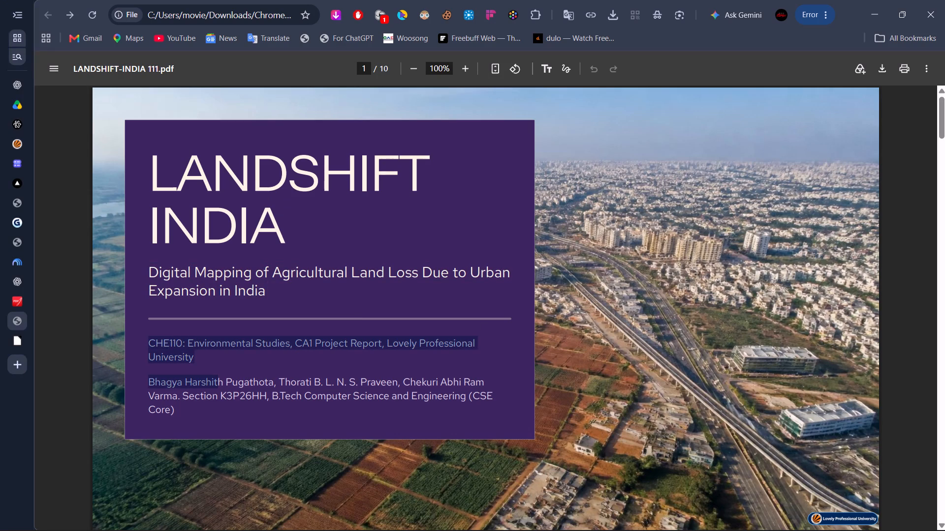
{"action": "left_click_drag", "start_coordinate": [217, 370], "coordinate": [202, 368]}
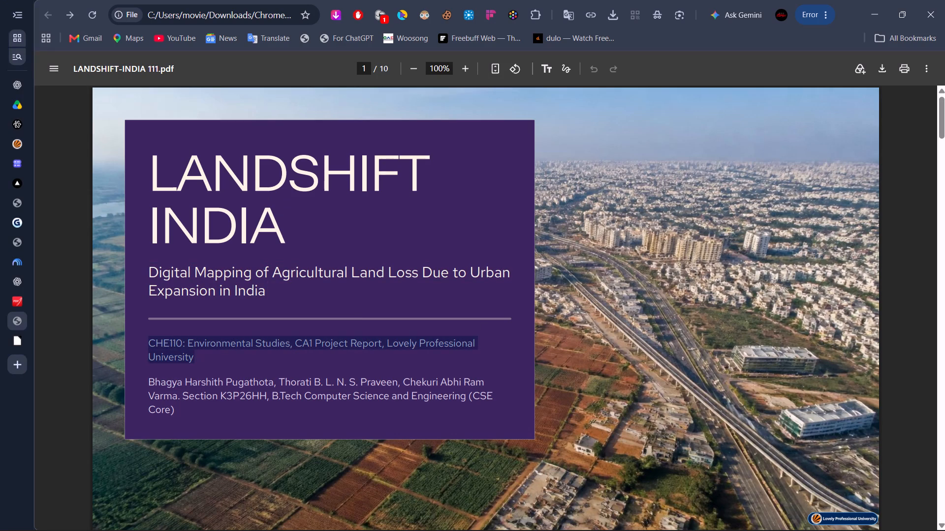
{"action": "left_click_drag", "start_coordinate": [202, 368], "coordinate": [199, 362]}
{"action": "key", "text": "ctrl+c"}
{"action": "key", "text": "alt+Tab"}
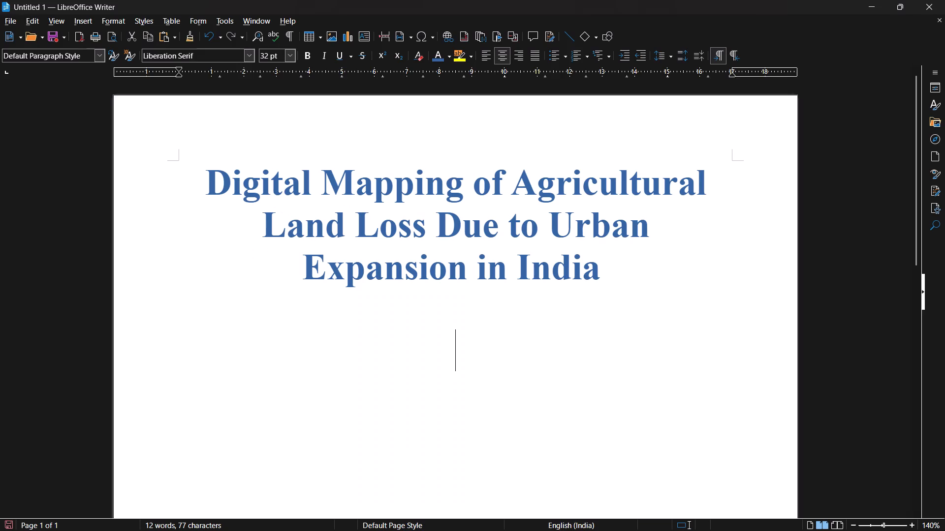
{"action": "key", "text": "ctrl+v"}
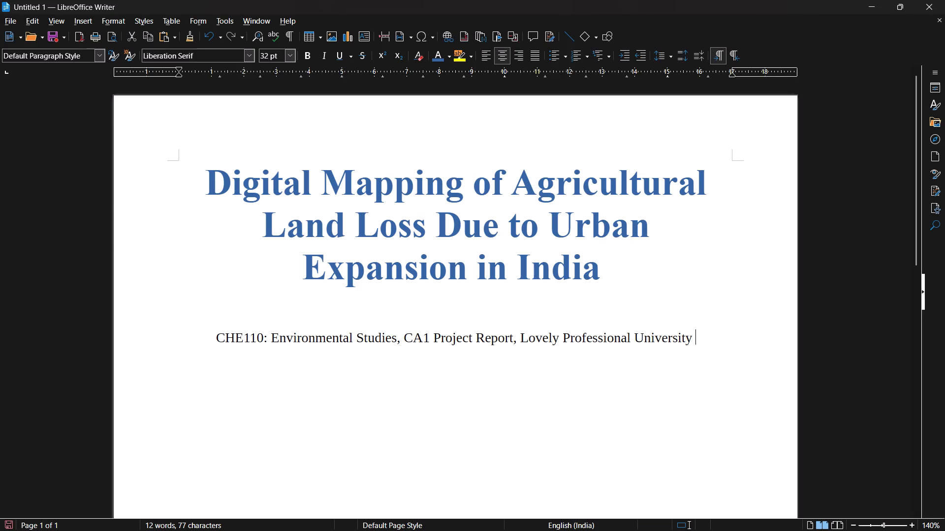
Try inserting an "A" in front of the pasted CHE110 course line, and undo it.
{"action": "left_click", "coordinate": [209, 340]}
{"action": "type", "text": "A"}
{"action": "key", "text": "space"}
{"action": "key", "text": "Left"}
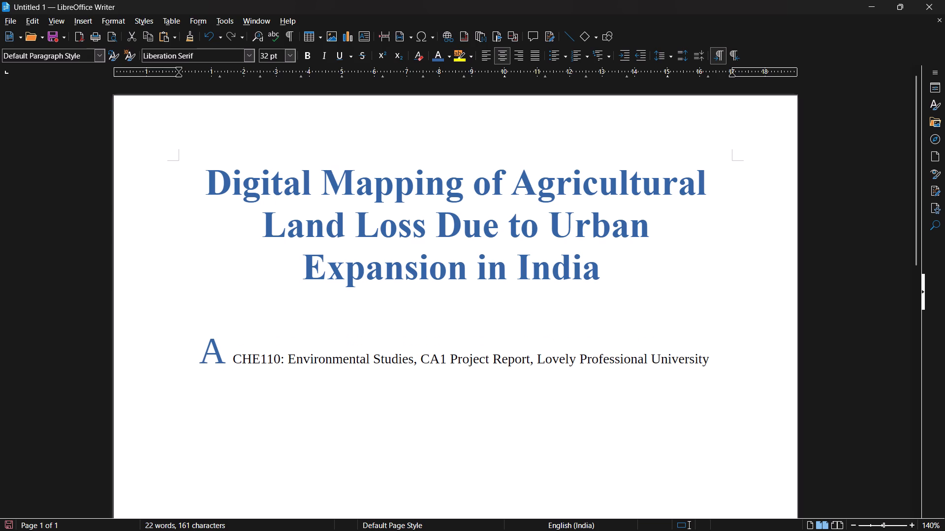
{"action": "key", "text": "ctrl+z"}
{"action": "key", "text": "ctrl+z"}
Insert "A " in front of "CHE110" in the course line, matching that line's 12 pt black text.
{"action": "key", "text": "shift+s"}
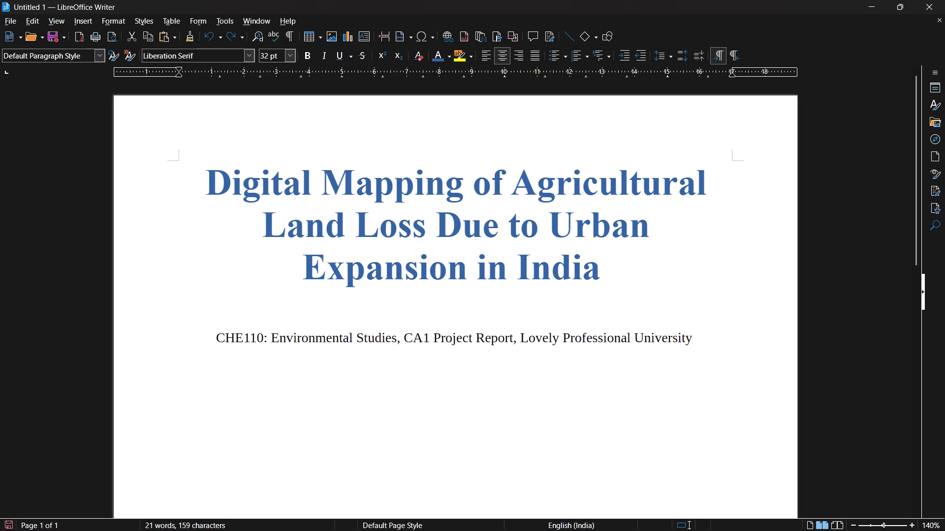
{"action": "key", "text": "BackSpace"}
{"action": "key", "text": "Right"}
{"action": "key", "text": "shift+a"}
{"action": "type", "text": "C"}
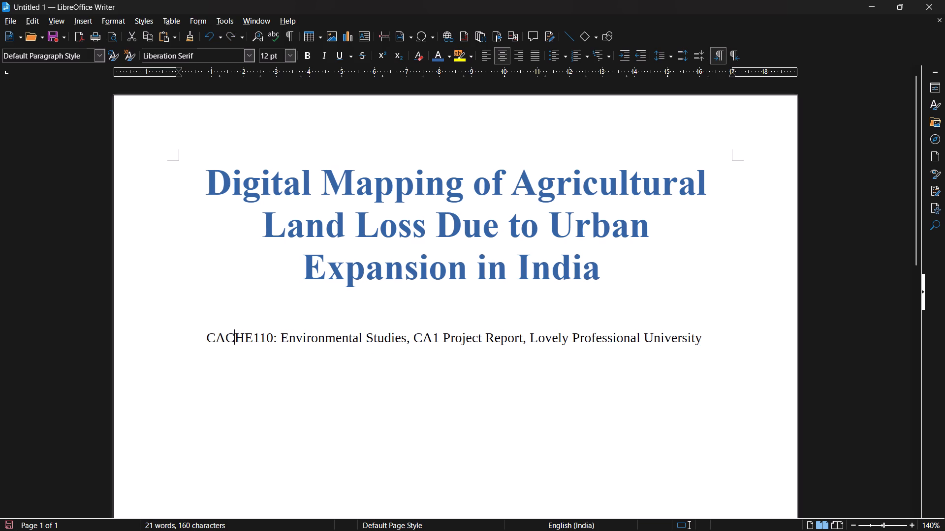
{"action": "key", "text": "space"}
{"action": "key", "text": "BackSpace"}
{"action": "key", "text": "Left"}
{"action": "key", "text": "space"}
{"action": "key", "text": "Left"}
{"action": "key", "text": "Left"}
{"action": "key", "text": "BackSpace"}
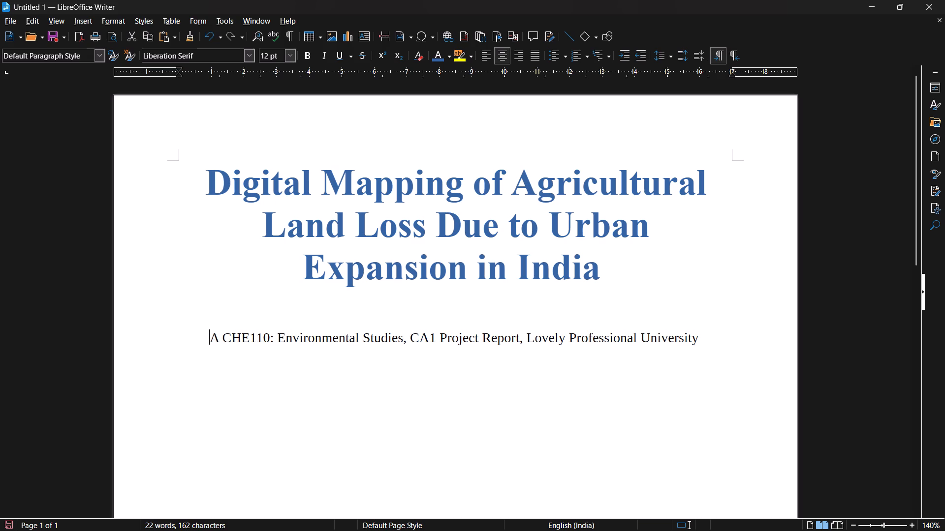
Delete the word "Report" from the course line so that it reads "CA1 Project, Lovely Professional University".
{"action": "key", "text": "Right"}
{"action": "key", "text": "Right"}
{"action": "key", "text": "Right"}
{"action": "key", "text": "Right"}
{"action": "key", "text": "Right"}
{"action": "key", "text": "Right"}
{"action": "key", "text": "Right"}
{"action": "key", "text": "Right"}
{"action": "key", "text": "Right"}
{"action": "key", "text": "Right"}
{"action": "key", "text": "Right"}
{"action": "key", "text": "Right"}
{"action": "key", "text": "Right"}
{"action": "key", "text": "Right"}
{"action": "key", "text": "Right"}
{"action": "key", "text": "Right"}
{"action": "key", "text": "Right"}
{"action": "key", "text": "Right"}
{"action": "key", "text": "Right"}
{"action": "key", "text": "Right"}
{"action": "key", "text": "Left"}
{"action": "key", "text": "Left"}
{"action": "key", "text": "BackSpace"}
{"action": "key", "text": "BackSpace"}
{"action": "key", "text": "BackSpace"}
{"action": "key", "text": "BackSpace"}
{"action": "key", "text": "BackSpace"}
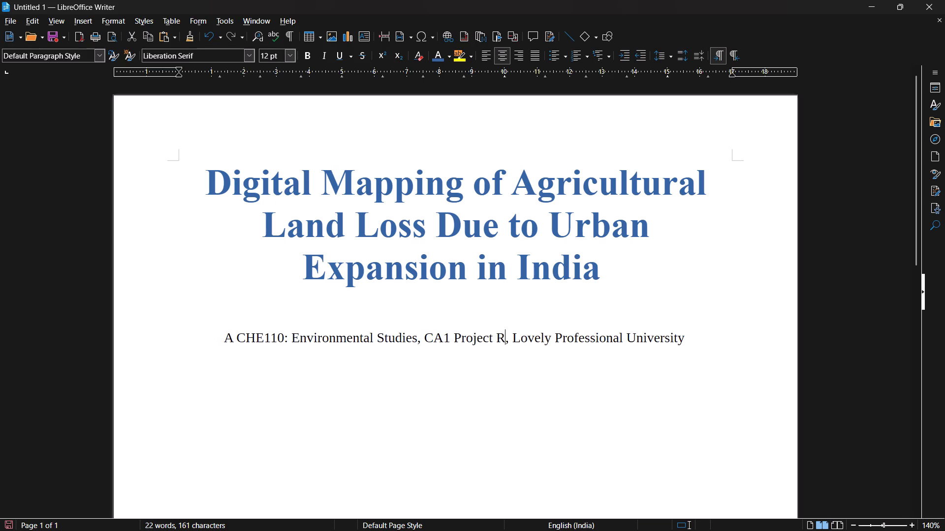
{"action": "key", "text": "BackSpace"}
{"action": "key", "text": "BackSpace"}
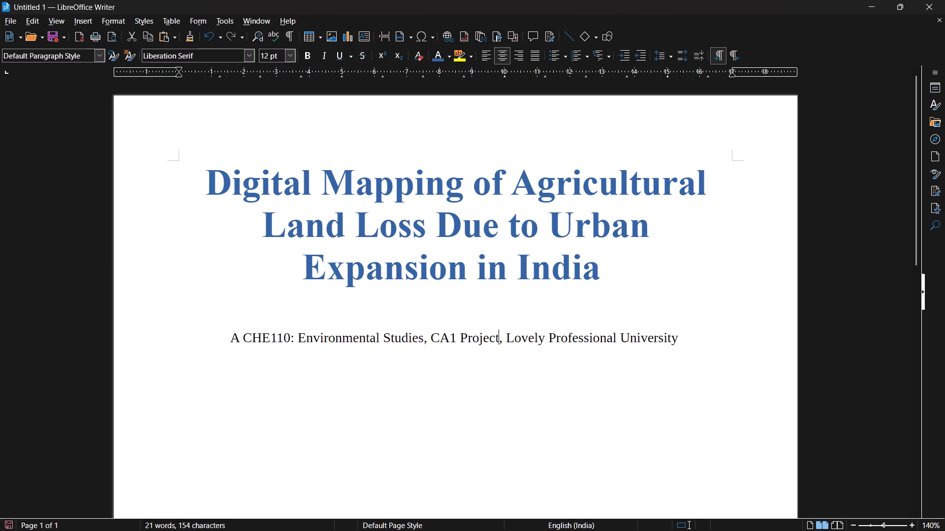
Set the font size of the whole course line to 15 pt.
{"action": "key", "text": "ctrl+a"}
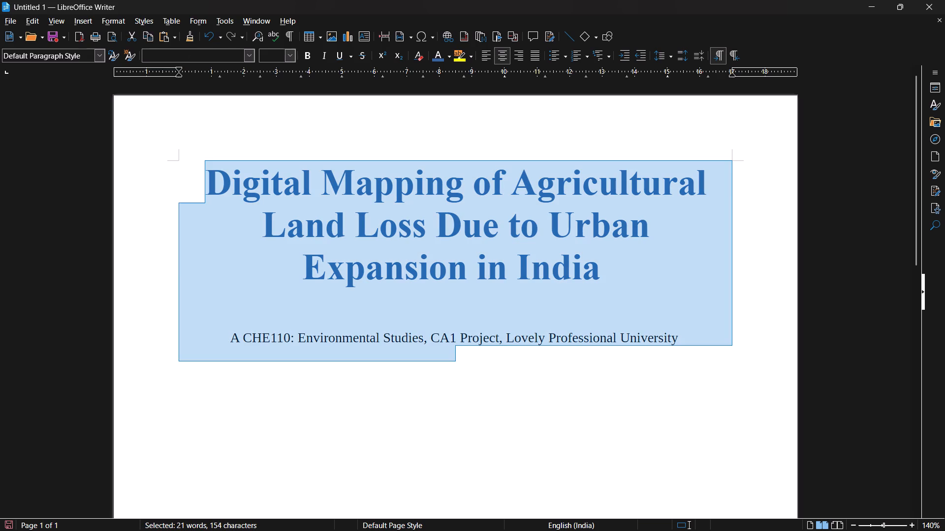
{"action": "left_click", "coordinate": [676, 344]}
{"action": "left_click_drag", "start_coordinate": [676, 343], "coordinate": [671, 341]}
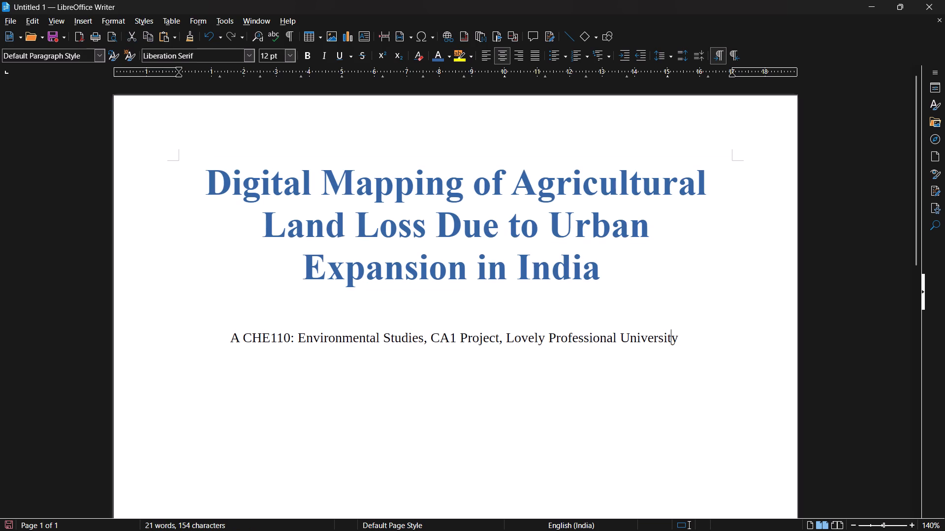
{"action": "left_click_drag", "start_coordinate": [671, 341], "coordinate": [230, 341]}
{"action": "left_click", "coordinate": [292, 54]}
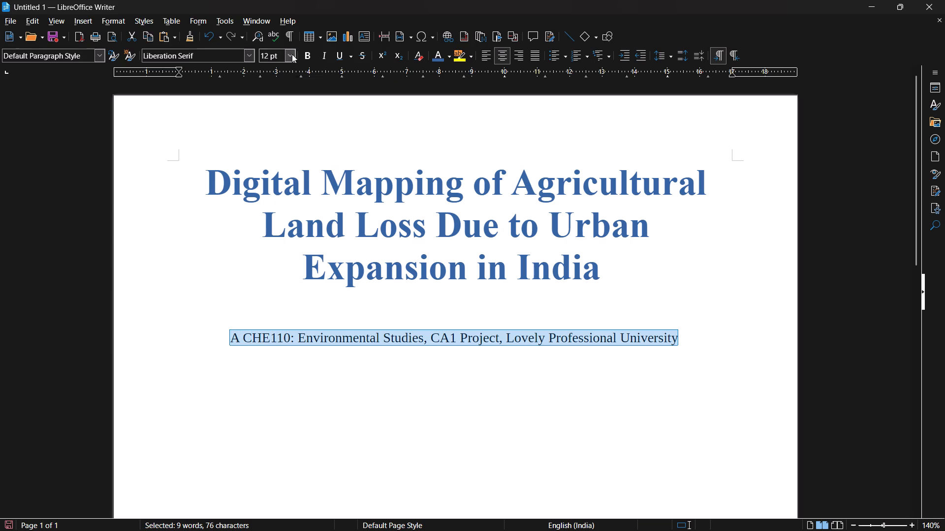
{"action": "left_click", "coordinate": [275, 170]}
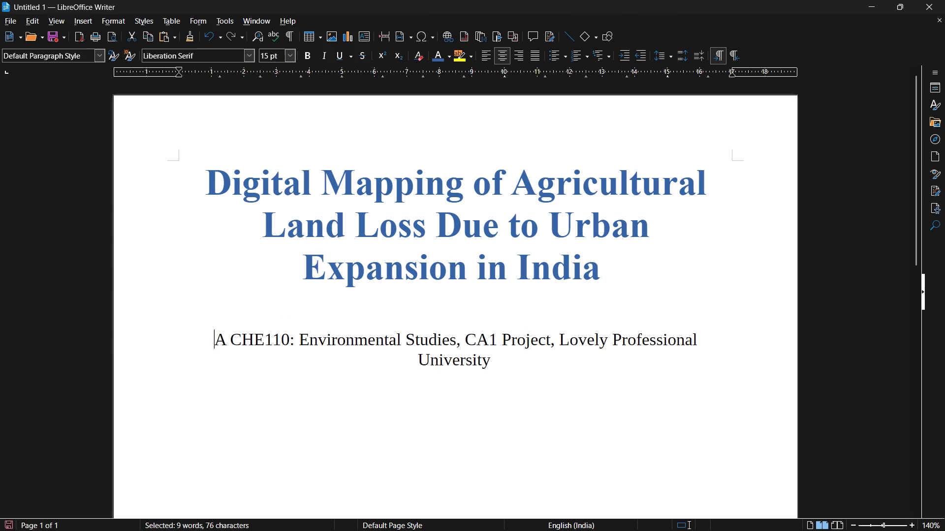
Add two paragraph breaks after "University" at the end of the course line.
{"action": "left_click", "coordinate": [543, 356]}
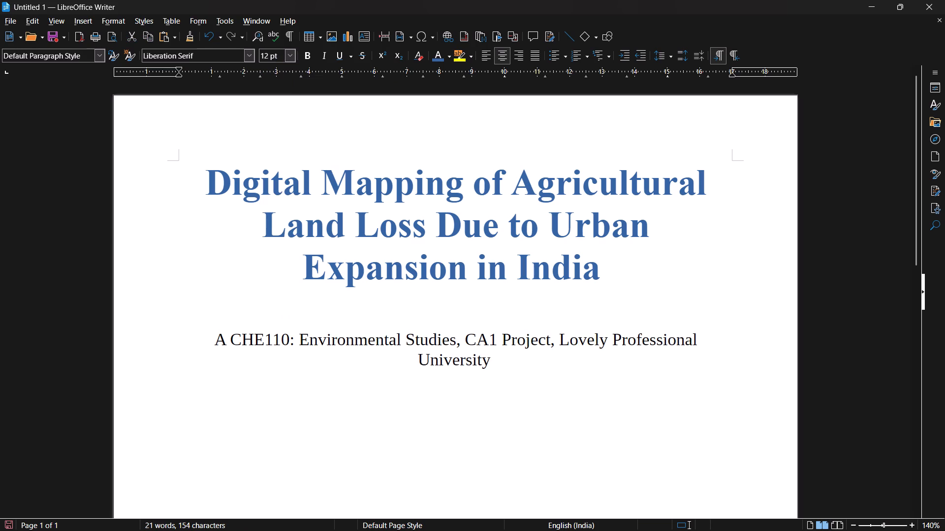
{"action": "left_click", "coordinate": [504, 358]}
{"action": "key", "text": "Return"}
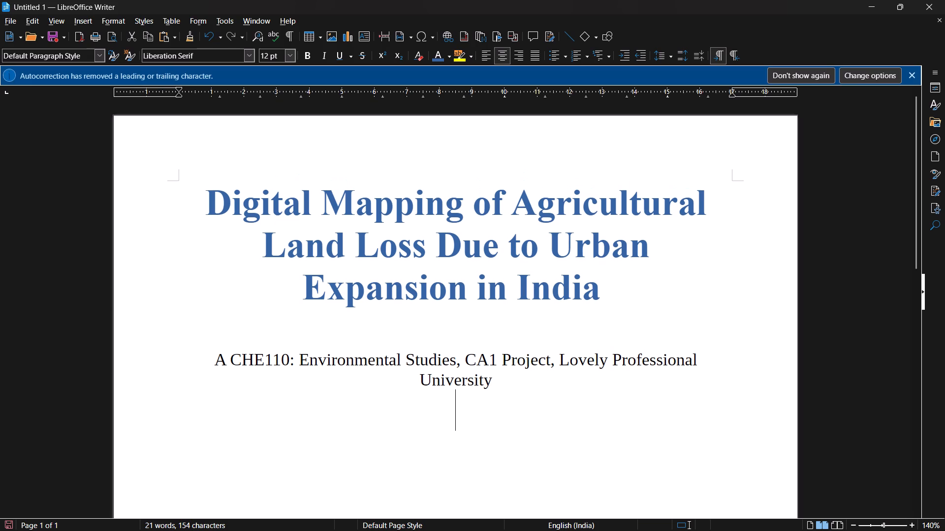
{"action": "key", "text": "Return"}
{"action": "scroll", "coordinate": [504, 358], "scroll_direction": "down", "scroll_amount": 1}
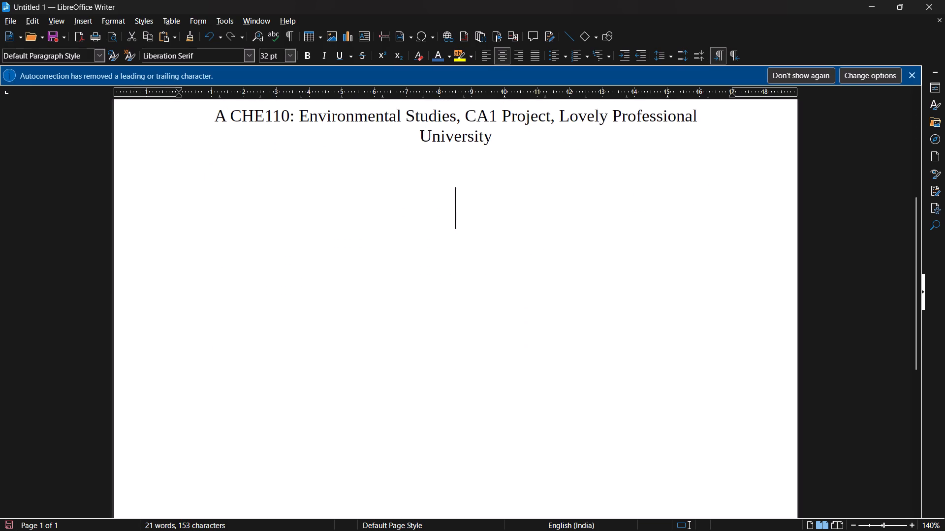
{"action": "scroll", "coordinate": [504, 358], "scroll_direction": "down", "scroll_amount": 1}
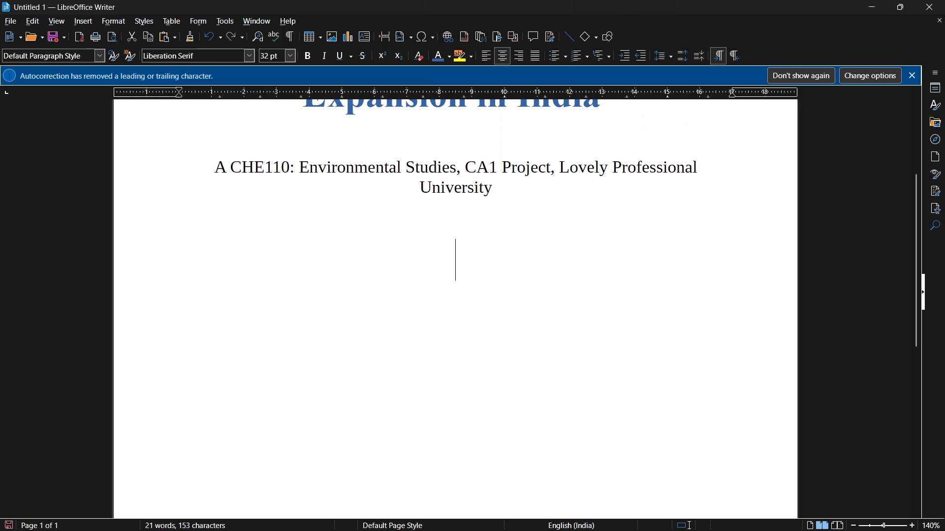
Switch to the project PDF in Chrome and copy the cover paragraph with the authors' names, section and B.Tech programme.
{"action": "key", "text": "alt+Tab"}
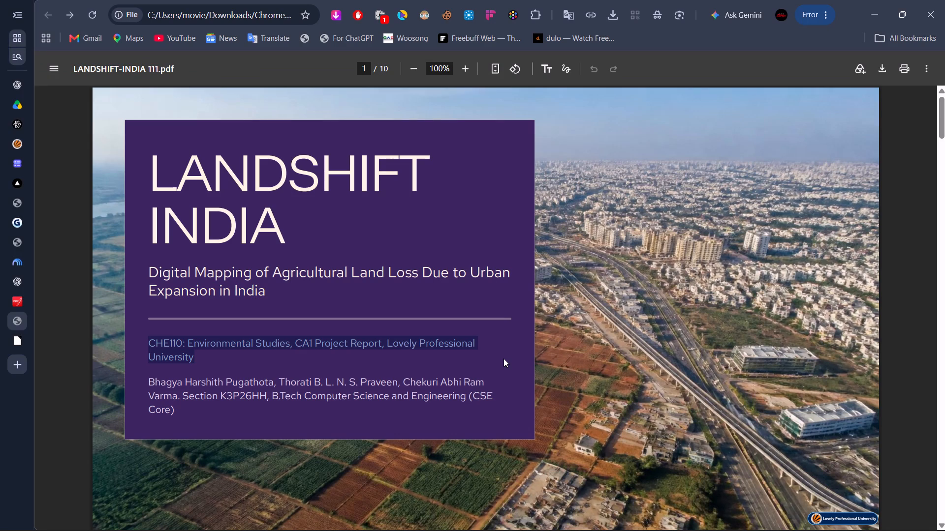
{"action": "key", "text": "alt+Tab"}
{"action": "key", "text": "alt+Tab"}
{"action": "key", "text": "alt+Tab"}
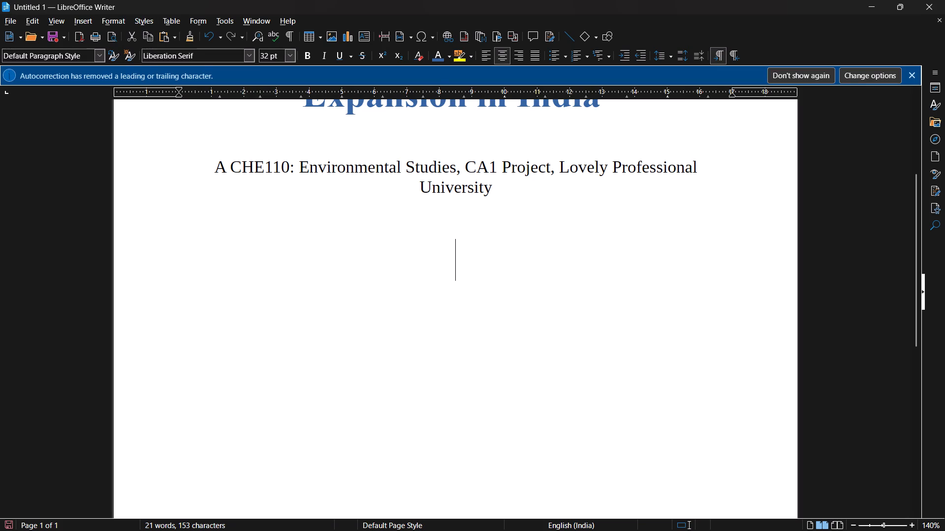
{"action": "key", "text": "alt+Tab"}
{"action": "triple_click", "coordinate": [336, 401]}
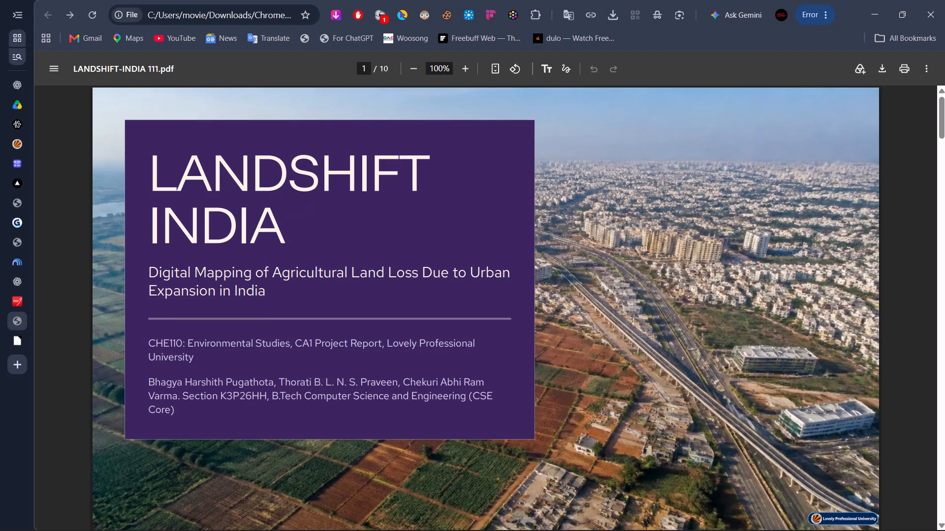
{"action": "left_click", "coordinate": [336, 401]}
{"action": "left_click_drag", "start_coordinate": [236, 408], "coordinate": [151, 395]}
{"action": "left_click", "coordinate": [151, 395]}
{"action": "left_click_drag", "start_coordinate": [146, 381], "coordinate": [250, 436]}
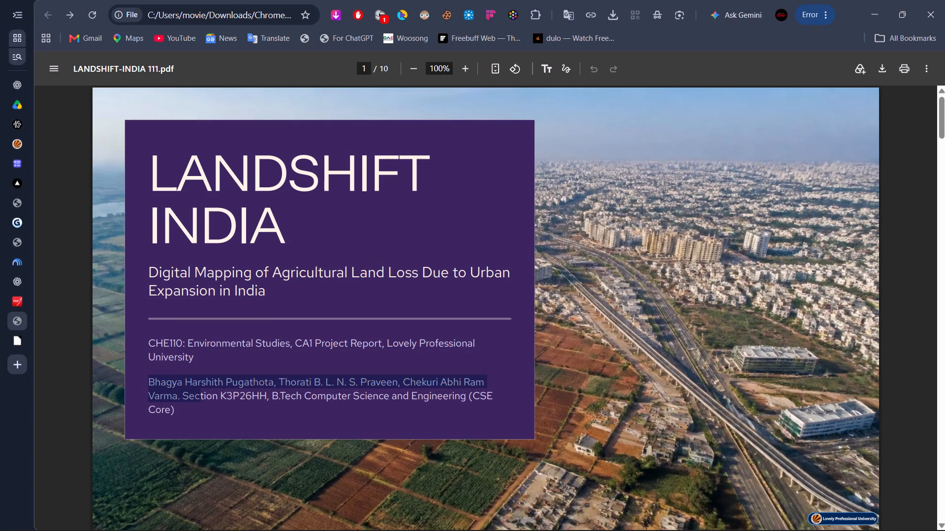
{"action": "left_click_drag", "start_coordinate": [250, 436], "coordinate": [184, 414]}
{"action": "key", "text": "ctrl+c"}
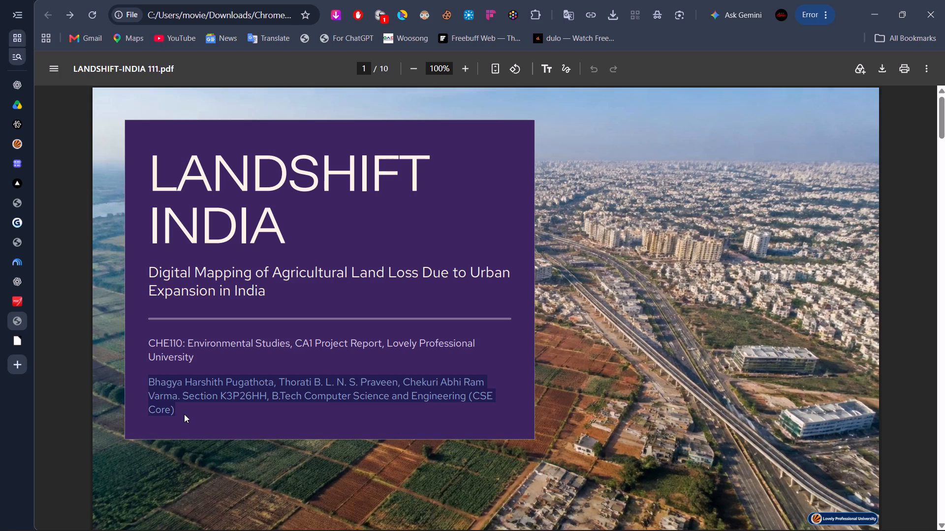
Back in Writer, enter "By: " directly below the course line without a blank line between, and paste the copied authors paragraph after it.
{"action": "key", "text": "alt+Tab"}
{"action": "type", "text": "Bu"}
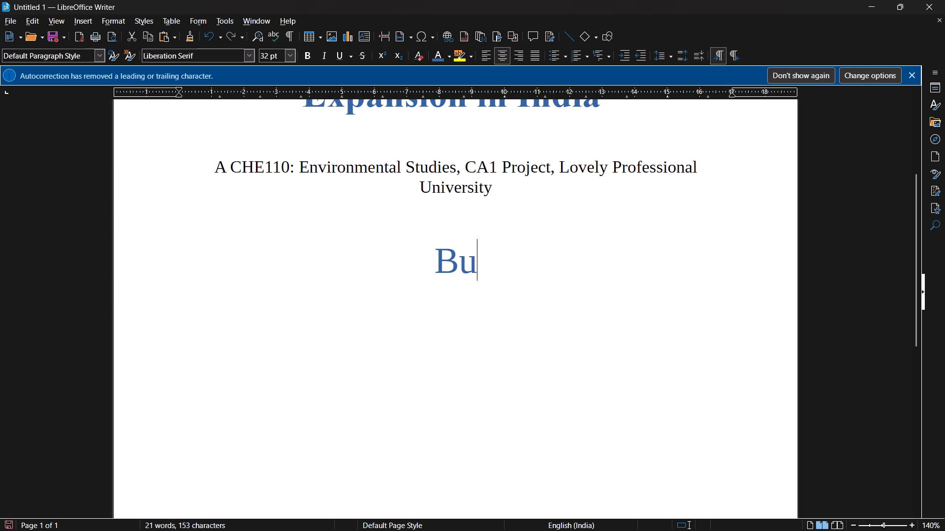
{"action": "key", "text": "BackSpace"}
{"action": "key", "text": "y"}
{"action": "key", "text": "Up"}
{"action": "key", "text": "shift+colon"}
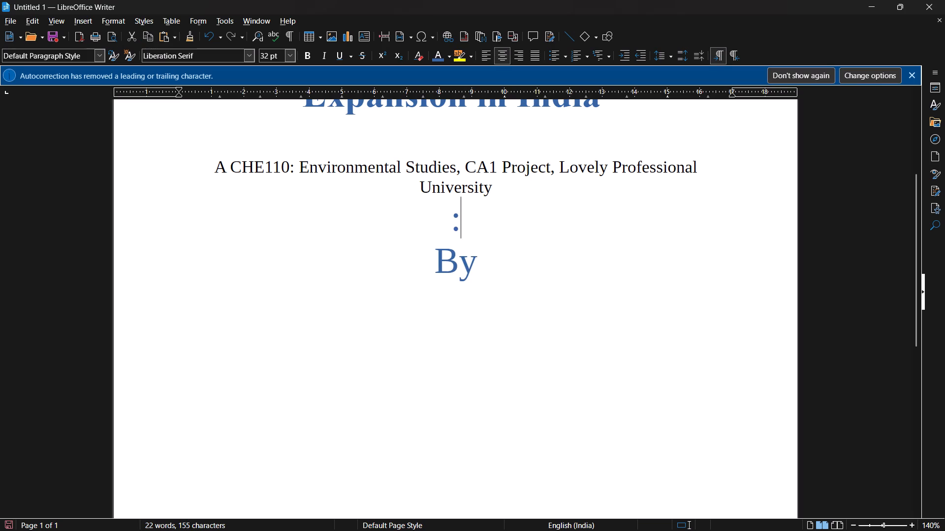
{"action": "key", "text": "BackSpace"}
{"action": "key", "text": "BackSpace"}
{"action": "key", "text": "Down"}
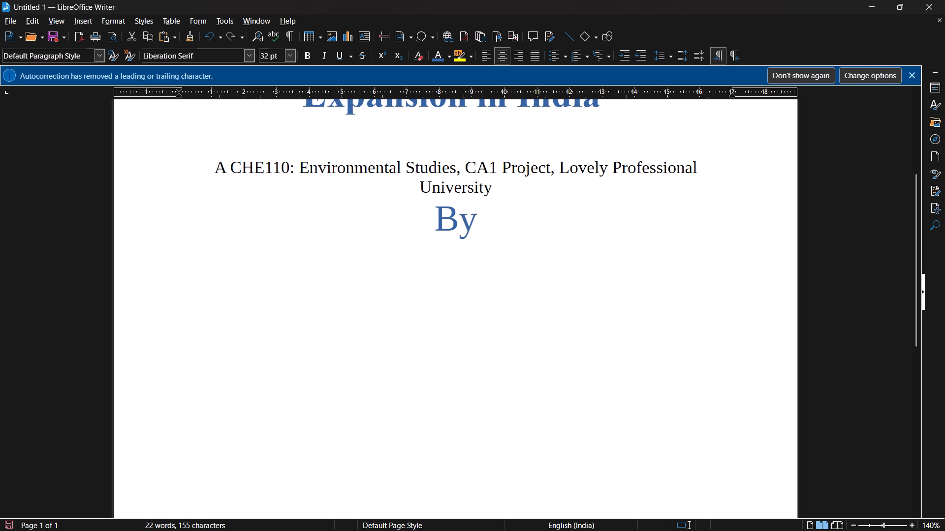
{"action": "type", "text": ":"}
{"action": "key", "text": "space"}
{"action": "key", "text": "ctrl+v"}
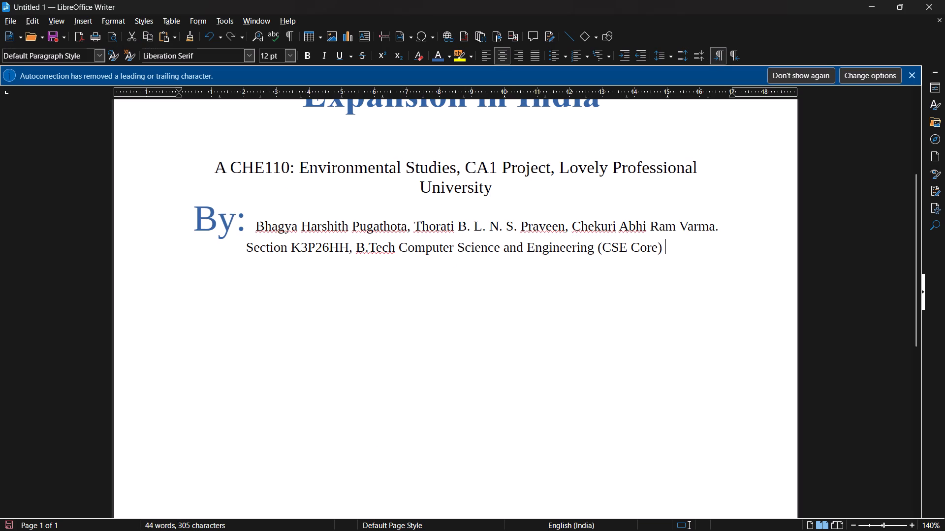
Insert "By " before the first author's name, in the same 12 pt black text as the pasted paragraph.
{"action": "left_click", "coordinate": [271, 227]}
{"action": "left_click", "coordinate": [268, 227]}
{"action": "left_click", "coordinate": [263, 227]}
{"action": "type", "text": "y"}
{"action": "key", "text": "space"}
{"action": "key", "text": "shift+b"}
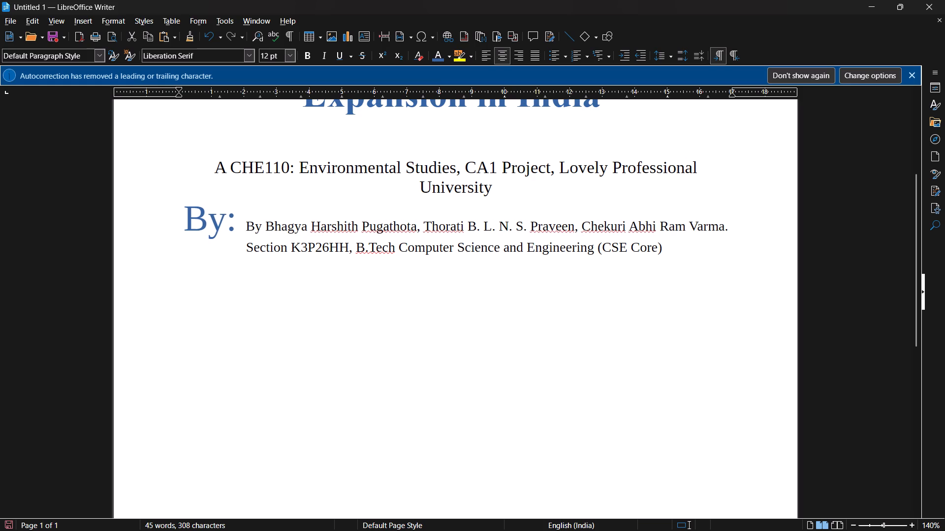
Delete the large blue "By: " at the start of the authors line.
{"action": "key", "text": "Left"}
{"action": "key", "text": "Left"}
{"action": "key", "text": "Left"}
{"action": "key", "text": "Left"}
{"action": "key", "text": "Left"}
{"action": "key", "text": "Right"}
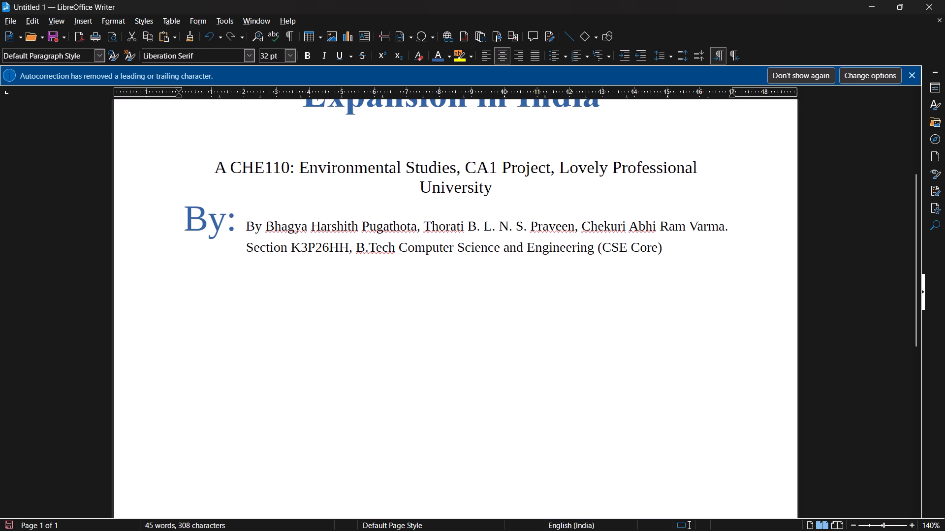
{"action": "key", "text": "BackSpace"}
{"action": "key", "text": "BackSpace"}
{"action": "key", "text": "BackSpace"}
{"action": "key", "text": "BackSpace"}
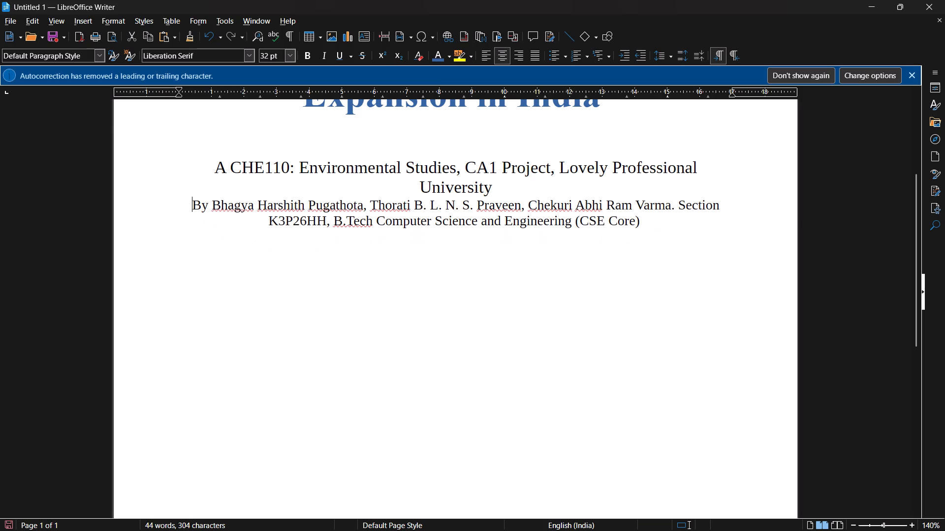
Add a colon after the small "By" in the authors line.
{"action": "left_click", "coordinate": [206, 206]}
{"action": "key", "text": "shift+colon"}
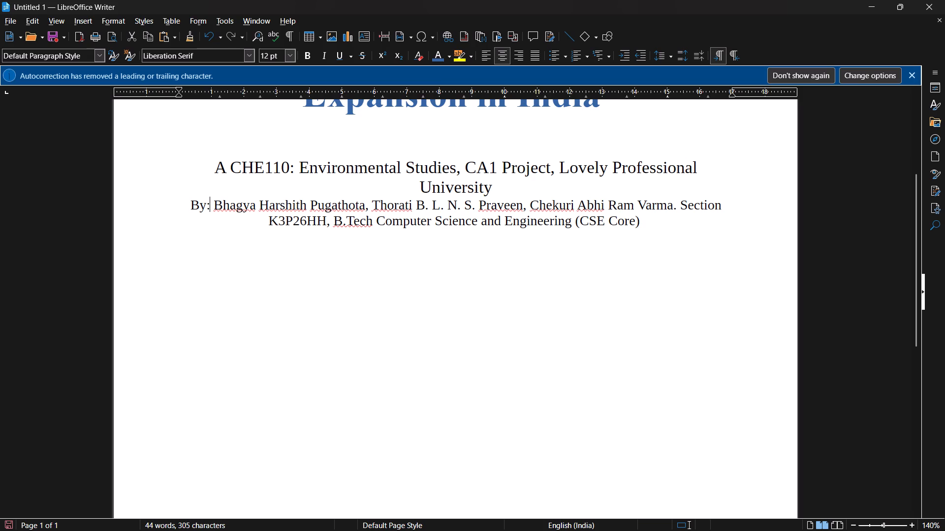
Insert a blank line between the course line and the authors line.
{"action": "left_click", "coordinate": [508, 181]}
{"action": "key", "text": "Return"}
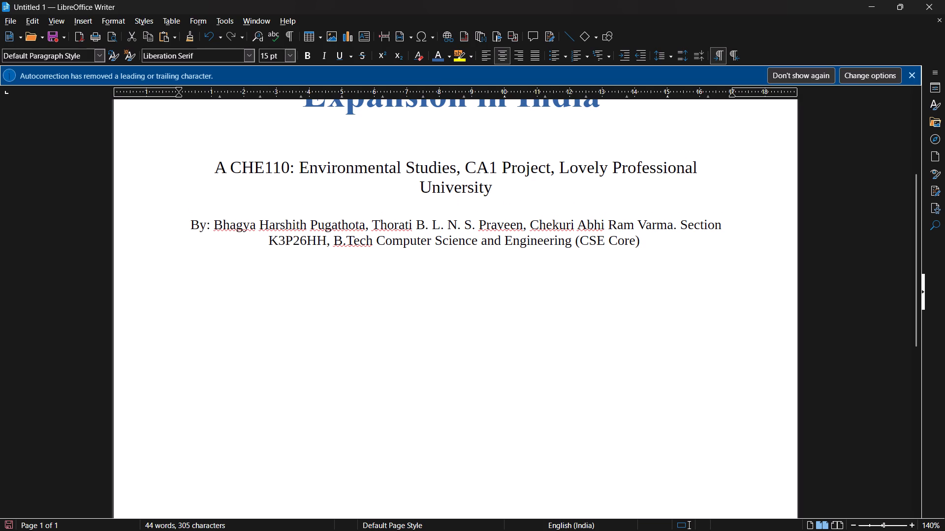
{"action": "left_click_drag", "start_coordinate": [644, 236], "coordinate": [355, 251]}
{"action": "left_click", "coordinate": [354, 250]}
Color only "CHE110" in the course line with the Dark Blue 1 font color.
{"action": "left_click_drag", "start_coordinate": [287, 165], "coordinate": [245, 179]}
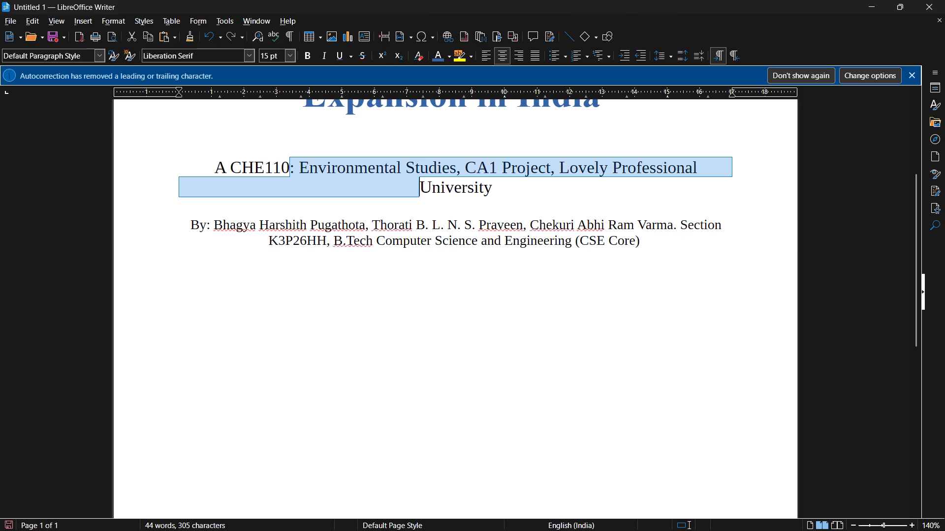
{"action": "left_click_drag", "start_coordinate": [245, 179], "coordinate": [233, 167]}
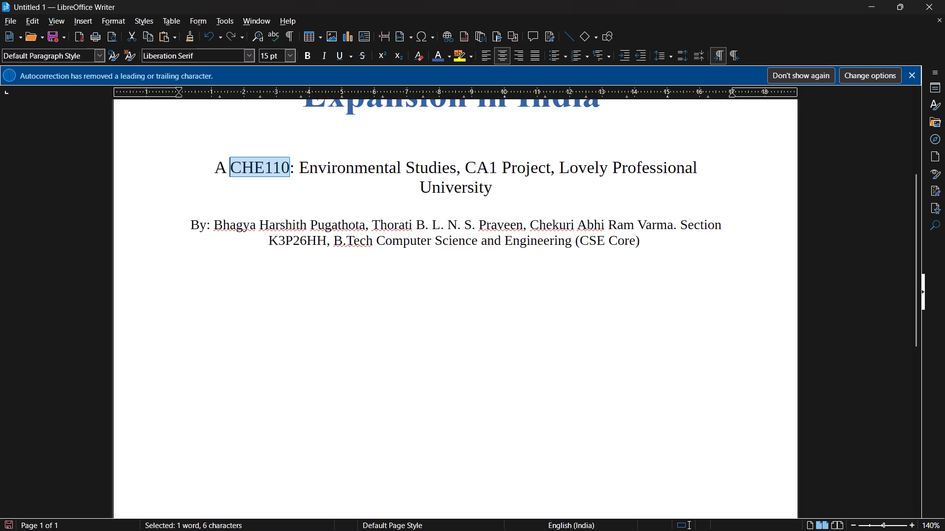
{"action": "left_click", "coordinate": [438, 55]}
{"action": "left_click", "coordinate": [414, 151]}
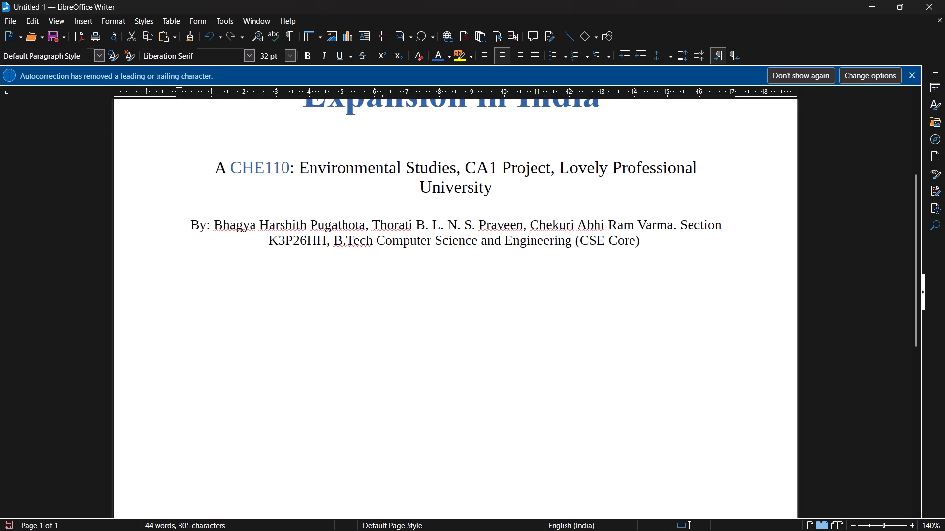
Set the whole authors paragraph, from "By:" to "(CSE Core)", to 15 pt.
{"action": "left_click_drag", "start_coordinate": [204, 228], "coordinate": [195, 234]}
{"action": "double_click", "coordinate": [196, 235]}
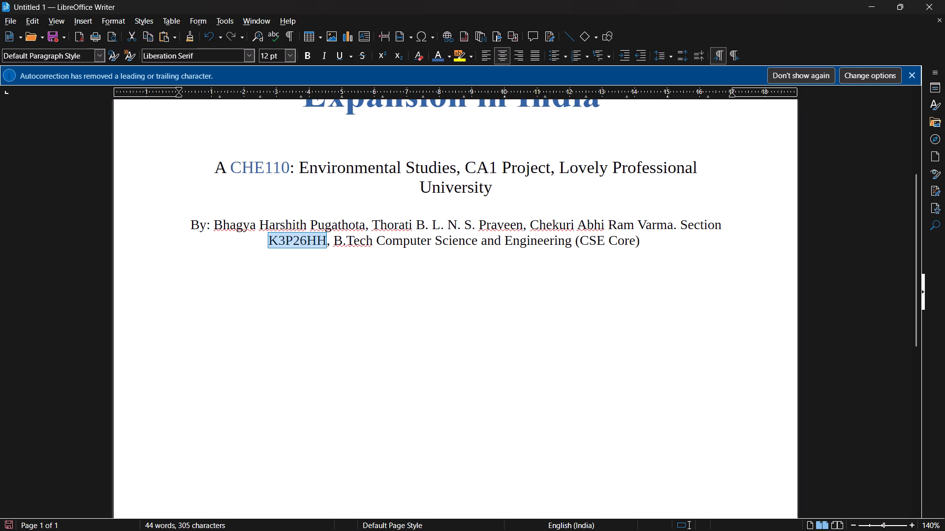
{"action": "left_click_drag", "start_coordinate": [189, 225], "coordinate": [651, 238]}
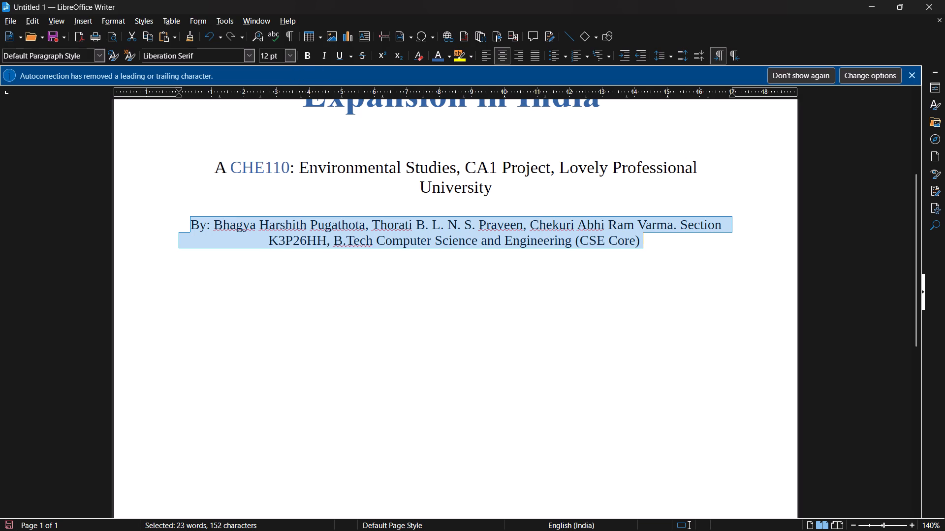
{"action": "left_click", "coordinate": [393, 167]}
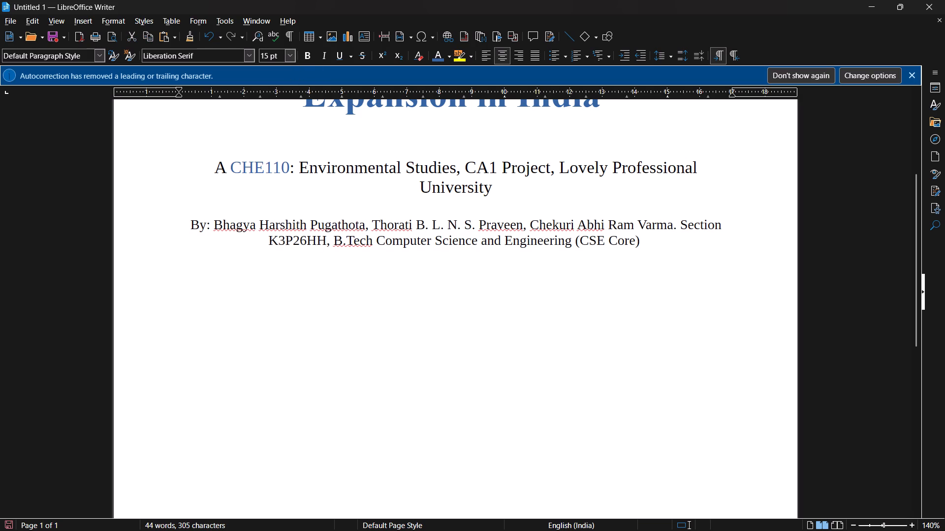
{"action": "left_click_drag", "start_coordinate": [189, 228], "coordinate": [721, 238]}
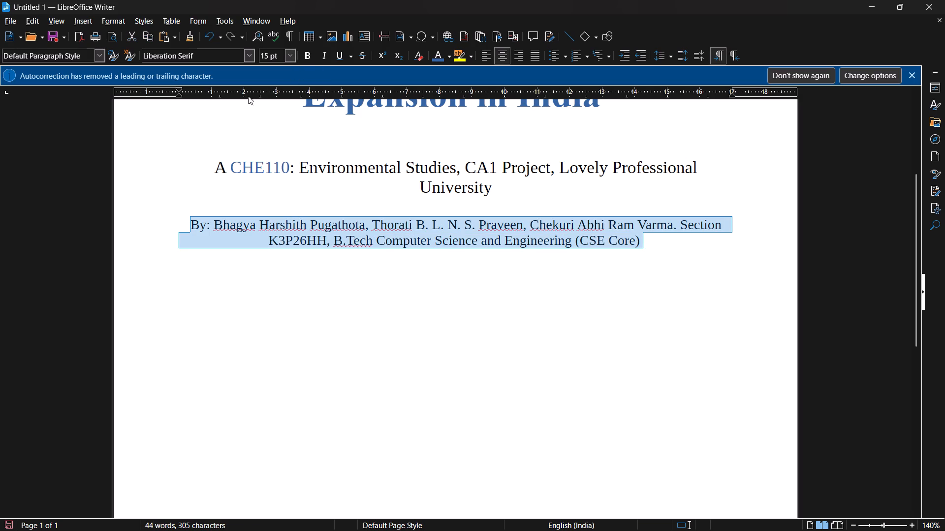
{"action": "left_click", "coordinate": [294, 55]}
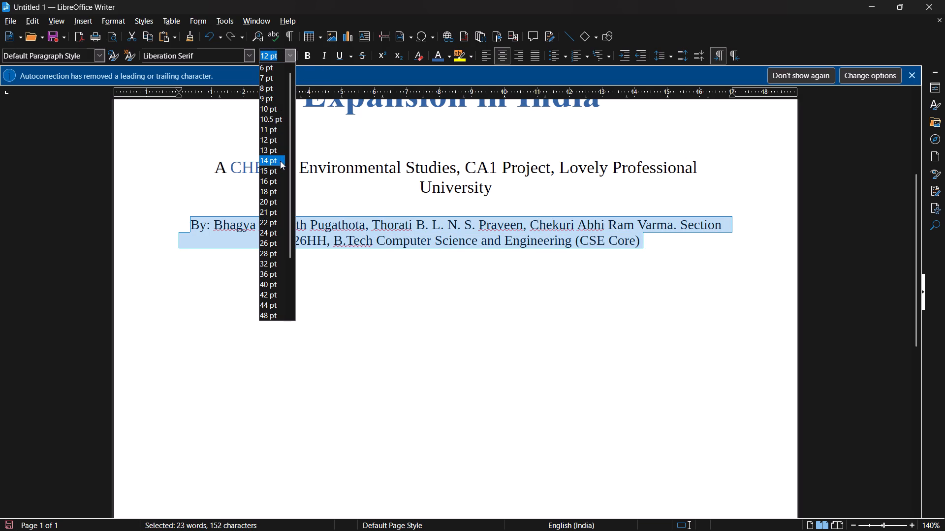
{"action": "left_click", "coordinate": [276, 169]}
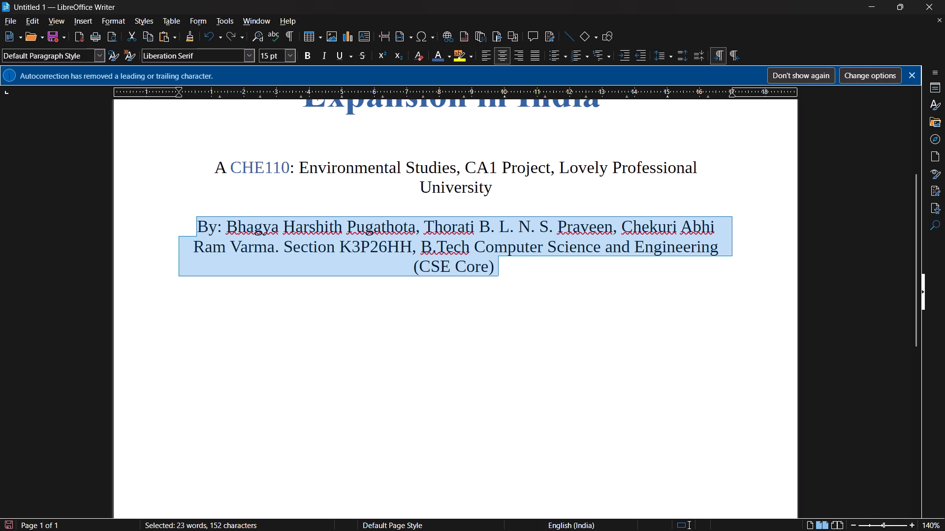
Color the word "By" at the start of the authors paragraph red, leaving out its colon.
{"action": "double_click", "coordinate": [216, 222]}
{"action": "left_click", "coordinate": [207, 228]}
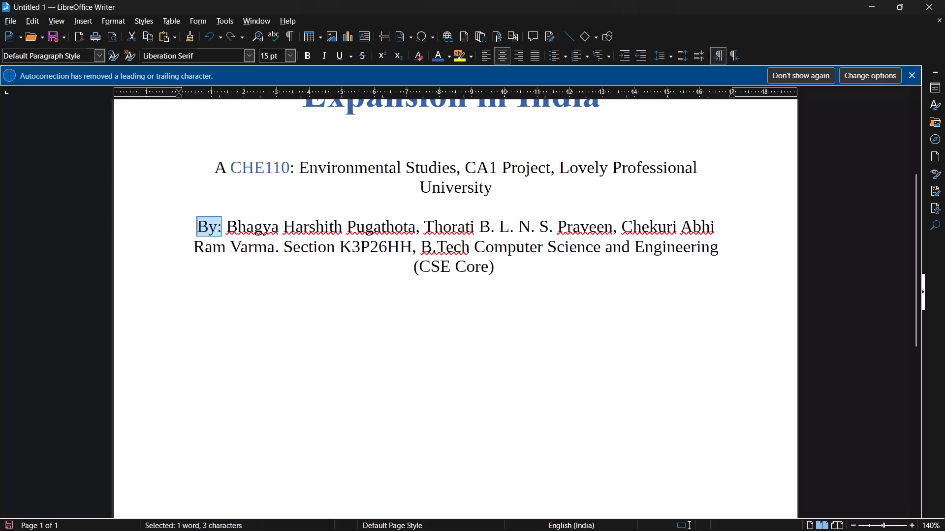
{"action": "left_click_drag", "start_coordinate": [215, 230], "coordinate": [195, 232]}
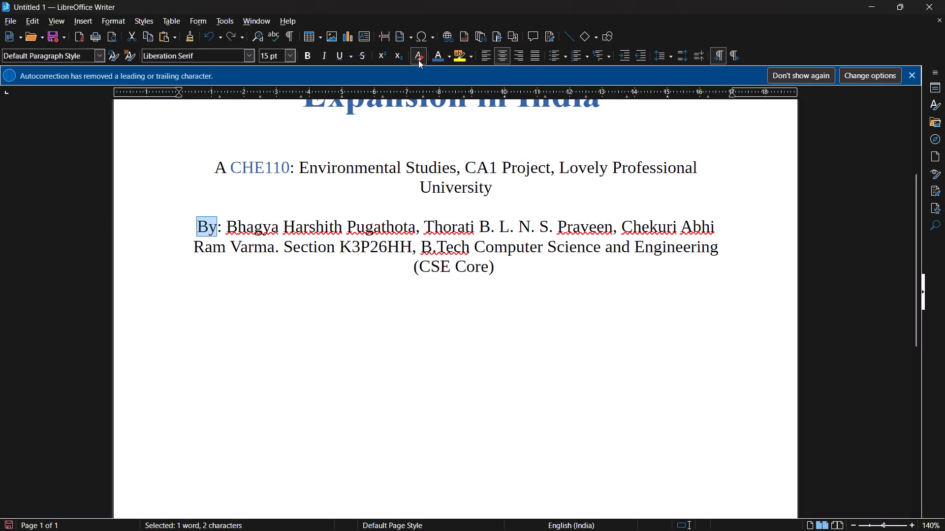
{"action": "left_click", "coordinate": [449, 56]}
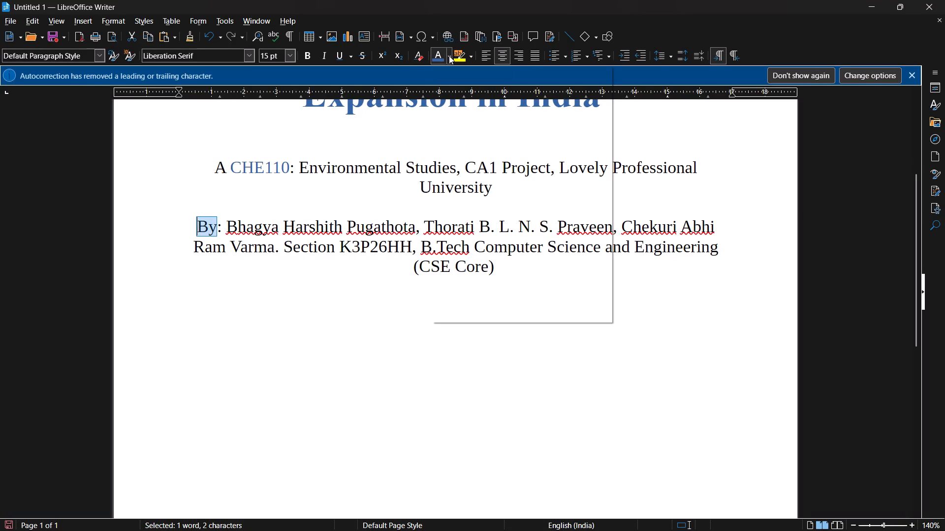
{"action": "left_click", "coordinate": [494, 140]}
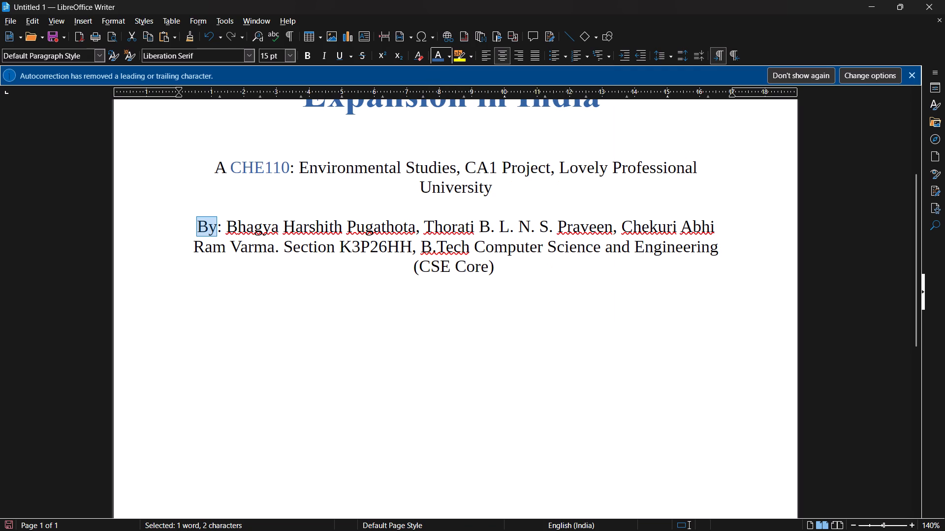
{"action": "left_click", "coordinate": [261, 186]}
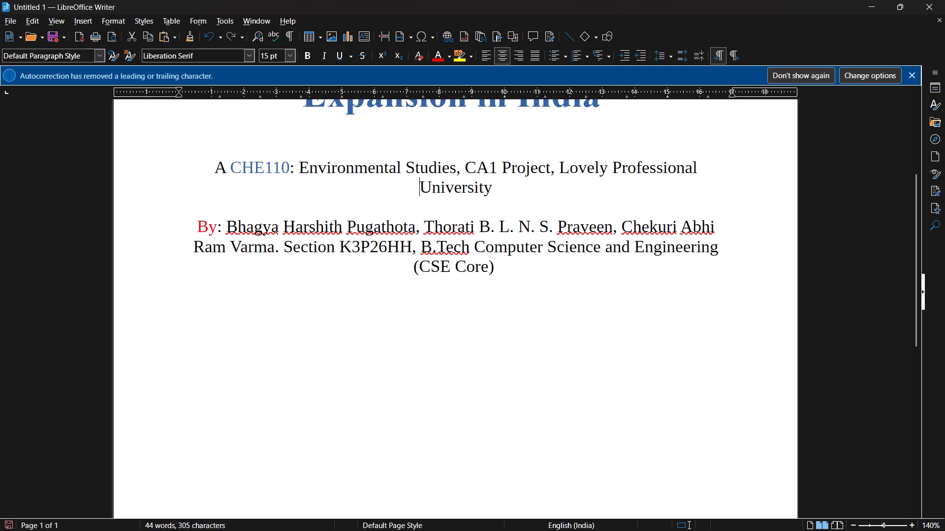
Color the first author's name orange, and change that name's font color to dark green.
{"action": "left_click_drag", "start_coordinate": [228, 224], "coordinate": [412, 222]}
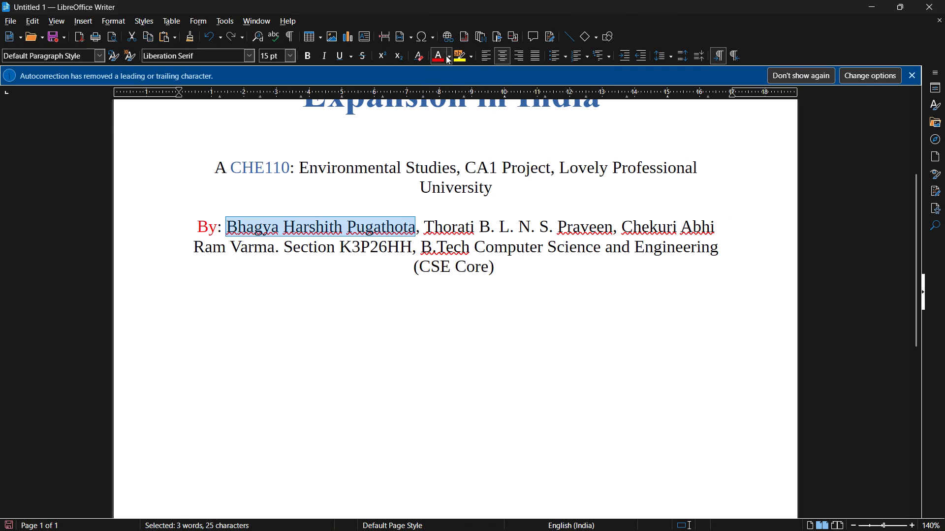
{"action": "left_click", "coordinate": [450, 58]}
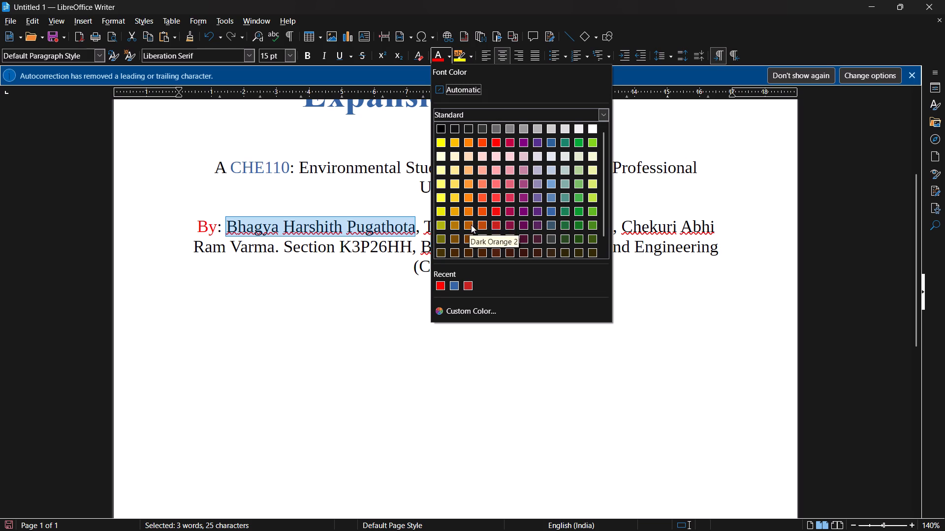
{"action": "left_click", "coordinate": [470, 209]}
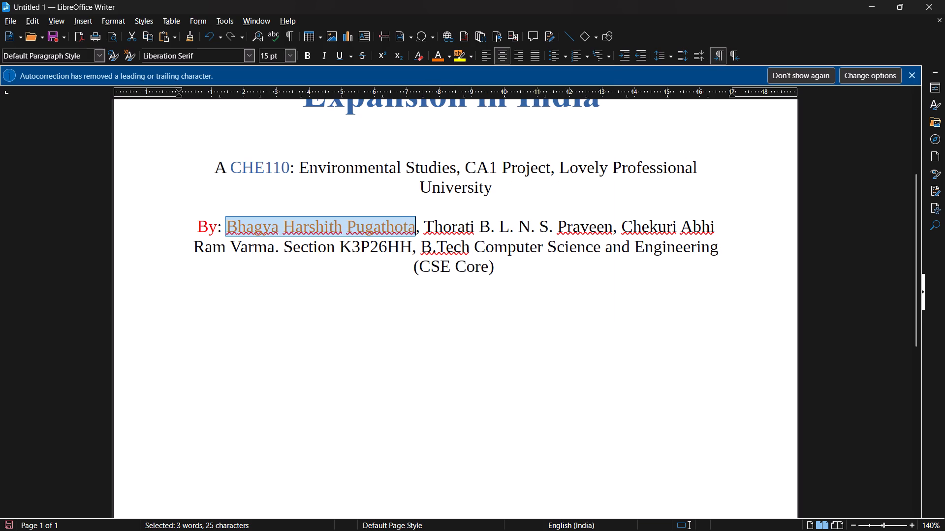
{"action": "left_click", "coordinate": [449, 55]}
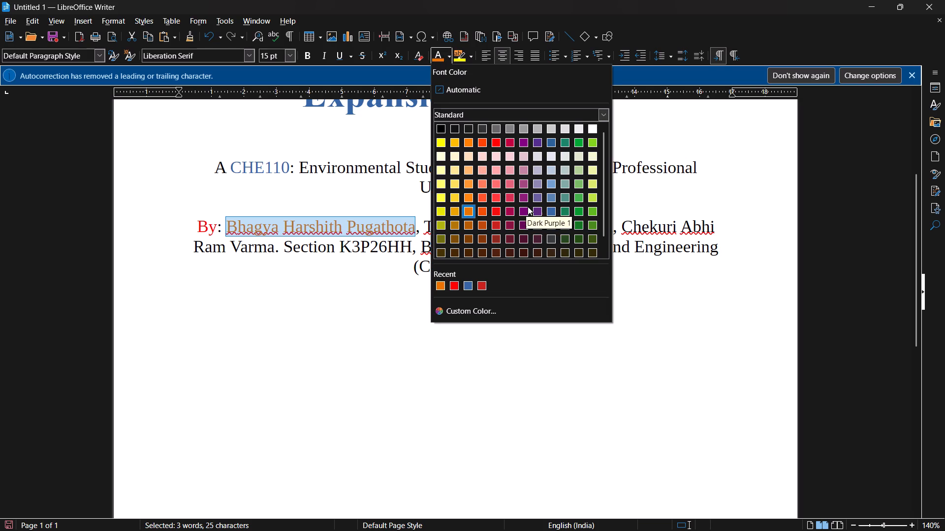
{"action": "left_click", "coordinate": [578, 209]}
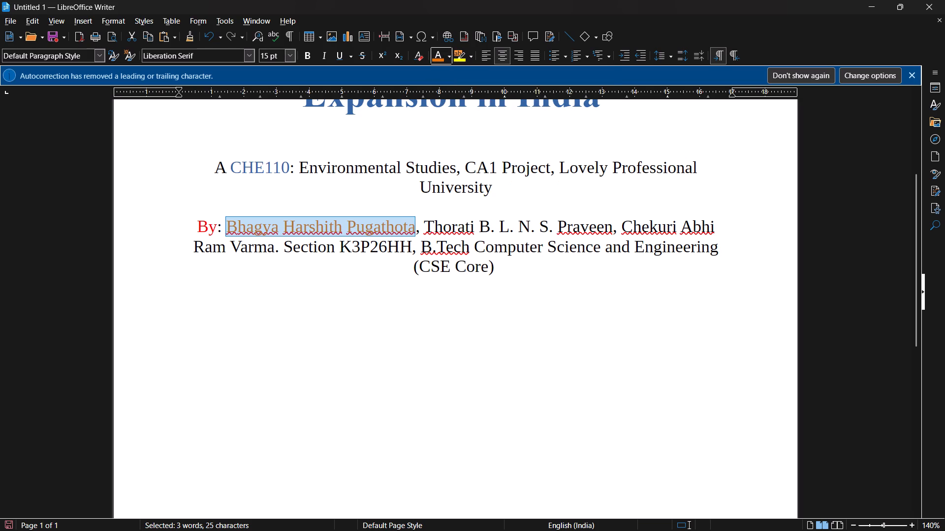
{"action": "left_click", "coordinate": [491, 230]}
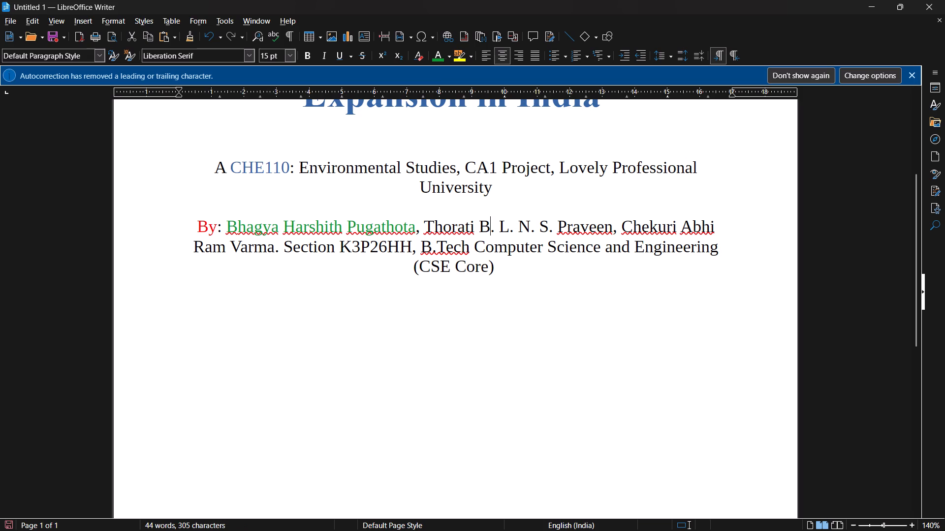
Color the second author's name in the authors paragraph dark purple, without the comma after it.
{"action": "left_click_drag", "start_coordinate": [425, 225], "coordinate": [606, 237]}
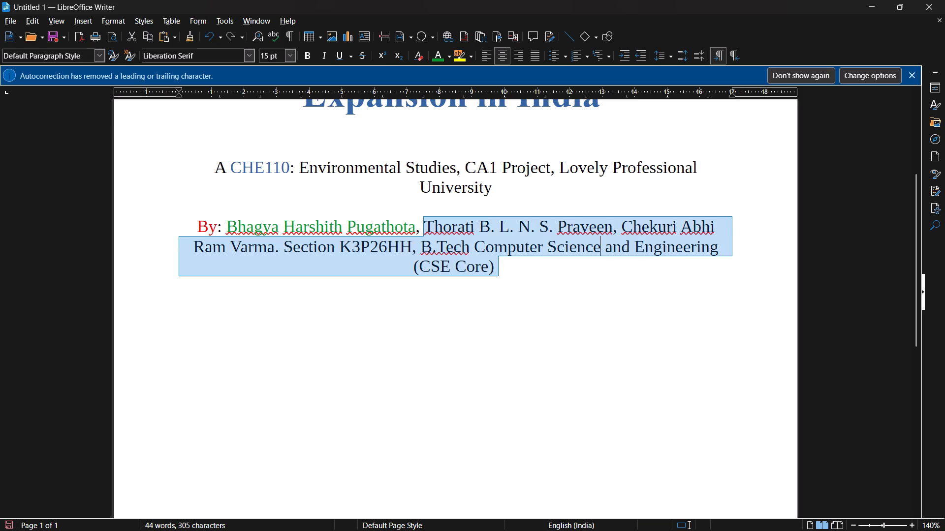
{"action": "left_click_drag", "start_coordinate": [606, 237], "coordinate": [611, 228]}
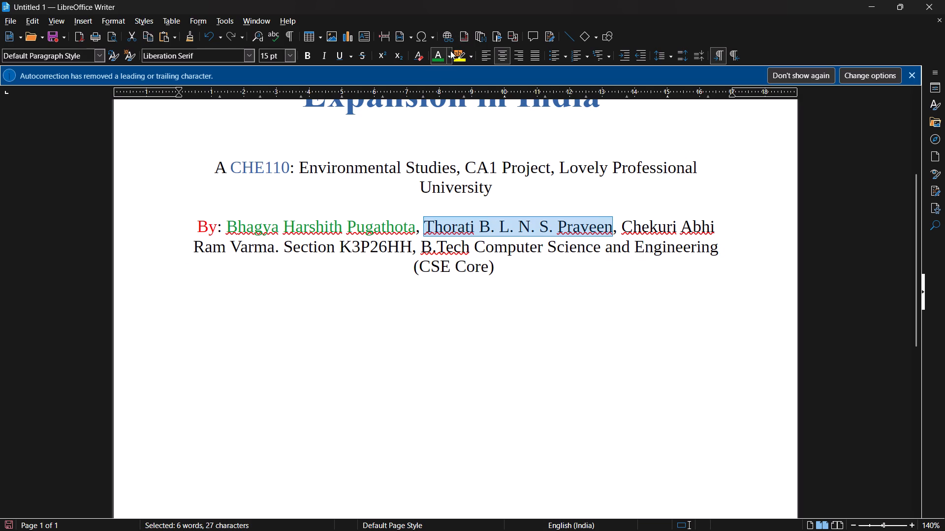
{"action": "left_click", "coordinate": [450, 55]}
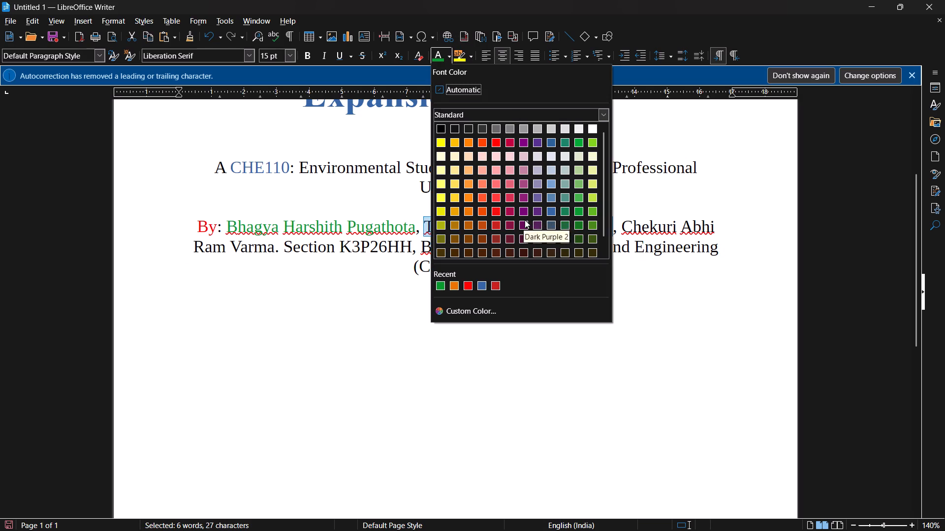
{"action": "left_click", "coordinate": [523, 206]}
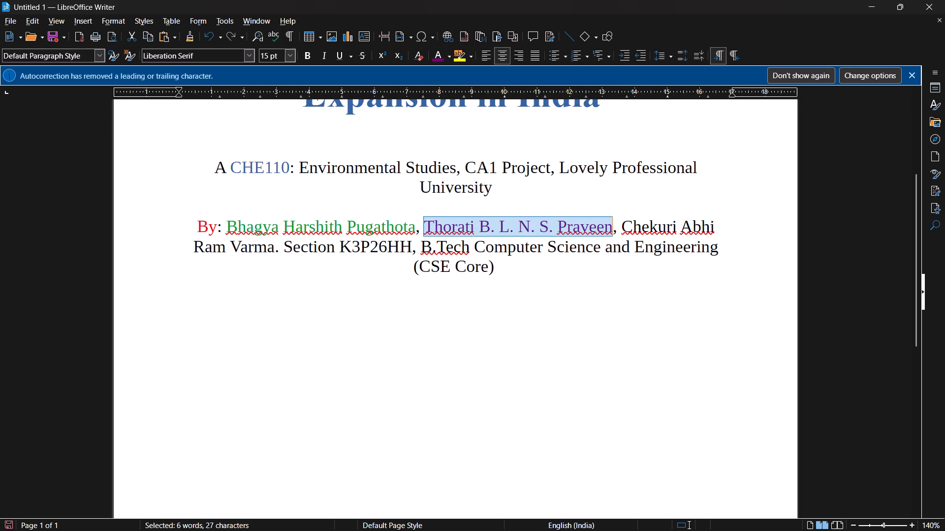
Color the third author's name, which runs across two lines, with the Gold font color, excluding the period.
{"action": "left_click_drag", "start_coordinate": [623, 229], "coordinate": [625, 232]}
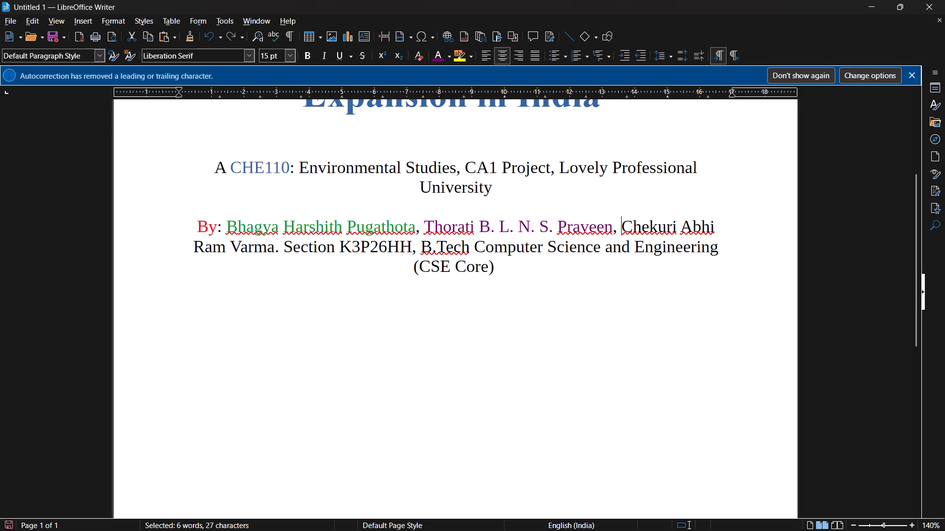
{"action": "left_click_drag", "start_coordinate": [625, 232], "coordinate": [283, 254]}
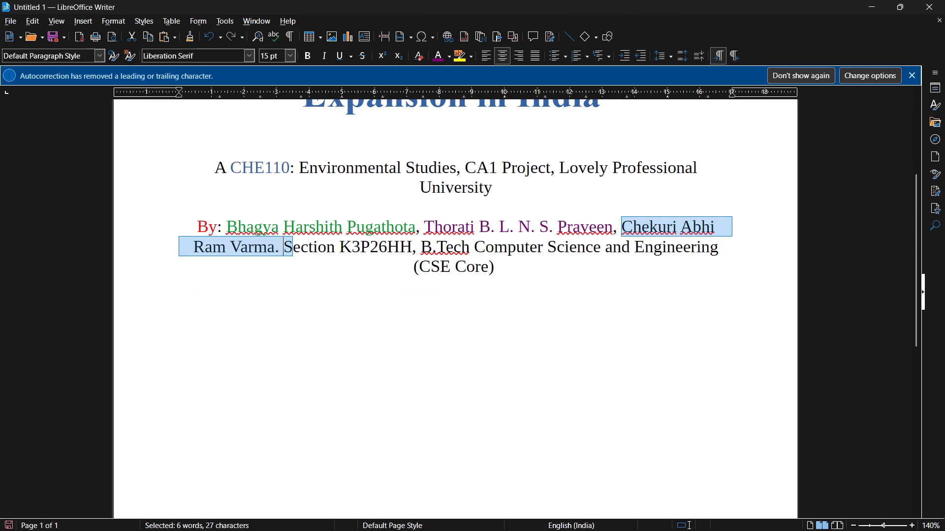
{"action": "left_click_drag", "start_coordinate": [283, 254], "coordinate": [276, 255]}
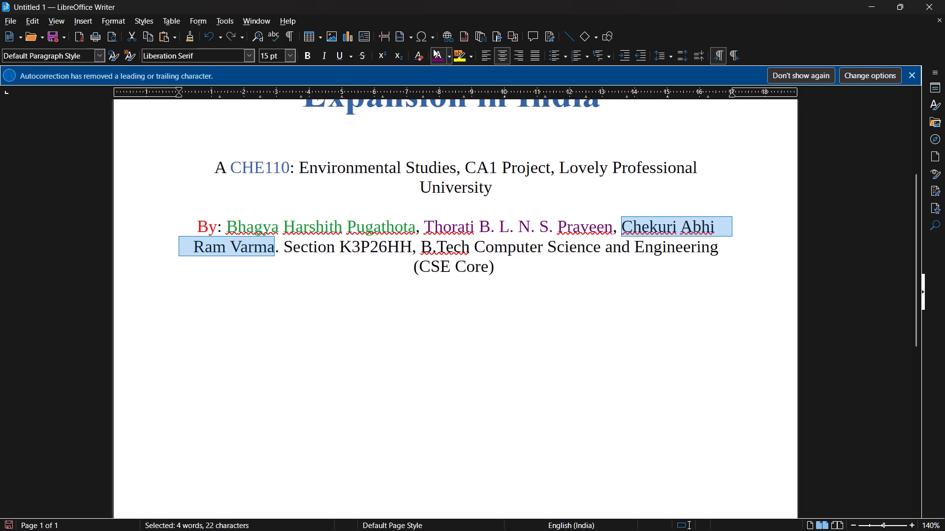
{"action": "left_click", "coordinate": [448, 52]}
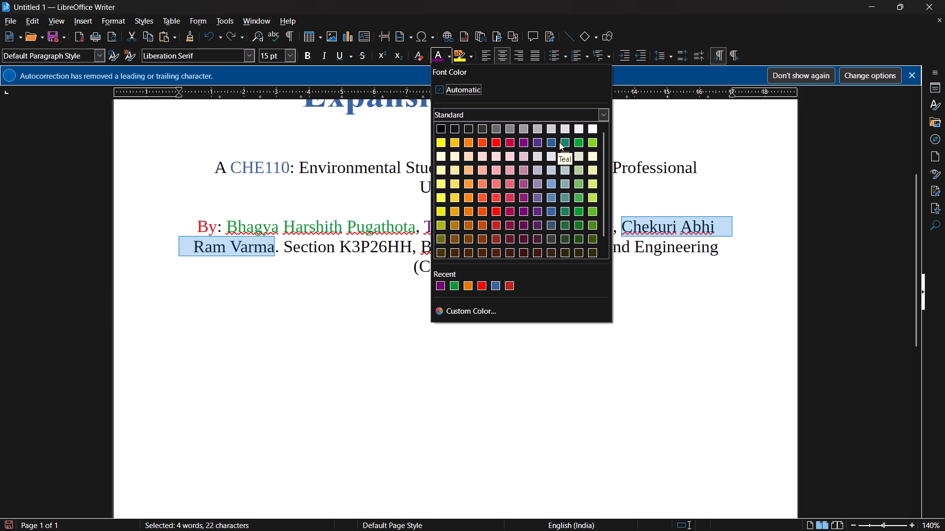
{"action": "left_click", "coordinate": [452, 141]}
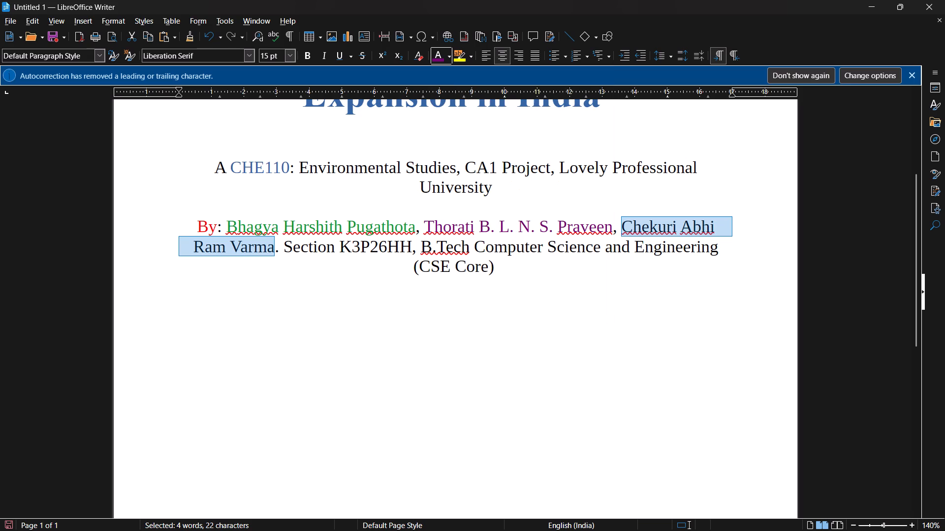
{"action": "left_click", "coordinate": [380, 289]}
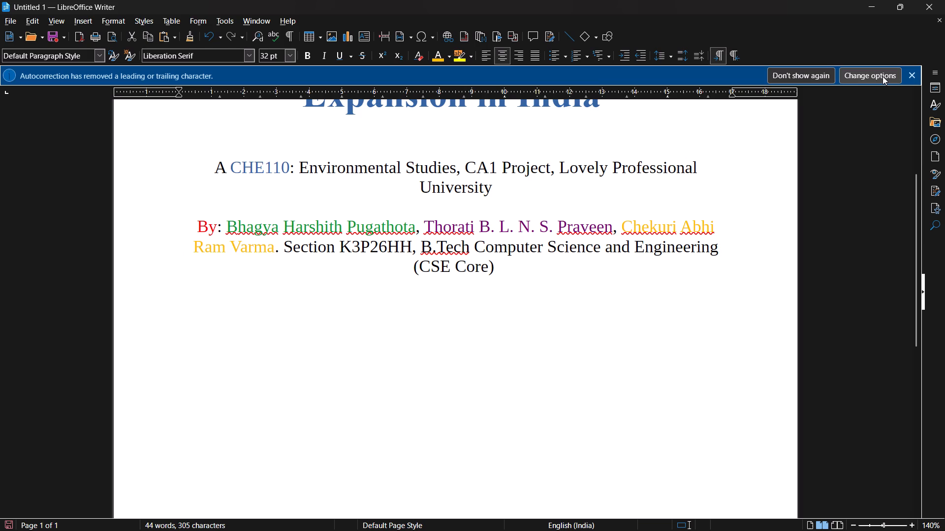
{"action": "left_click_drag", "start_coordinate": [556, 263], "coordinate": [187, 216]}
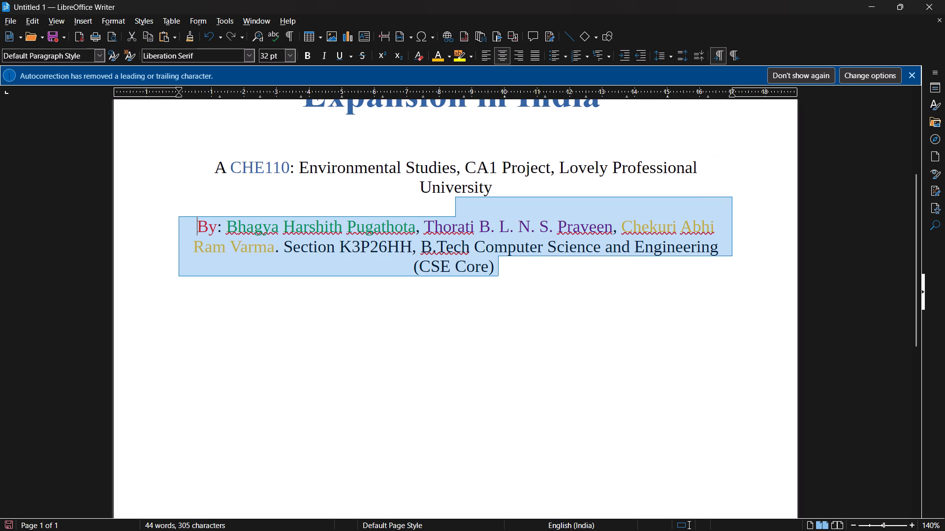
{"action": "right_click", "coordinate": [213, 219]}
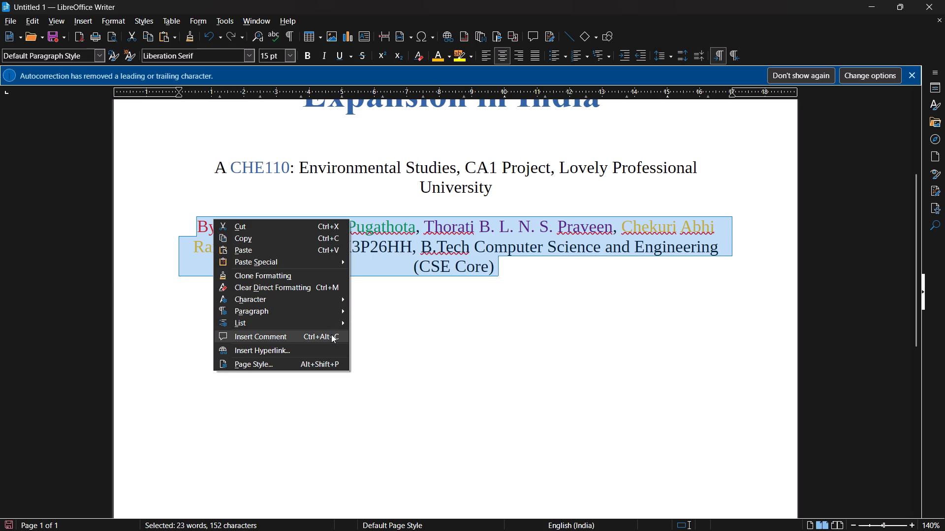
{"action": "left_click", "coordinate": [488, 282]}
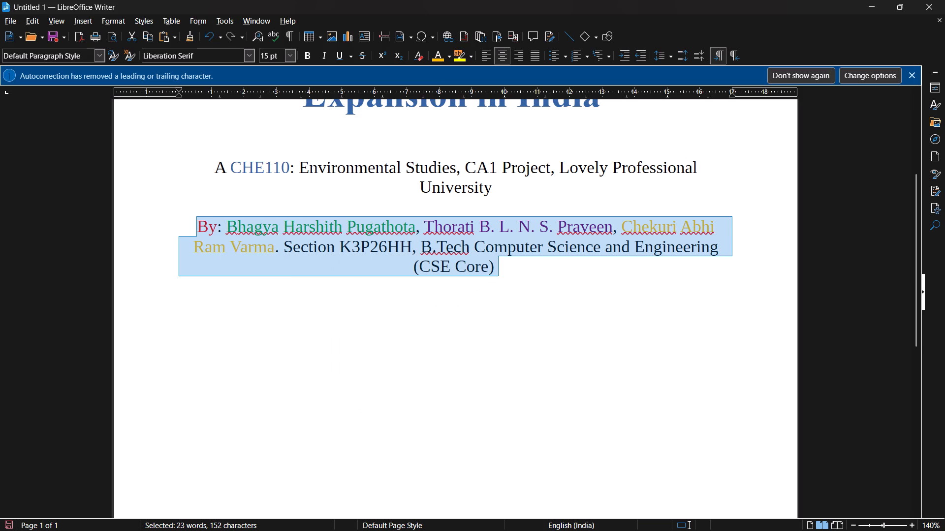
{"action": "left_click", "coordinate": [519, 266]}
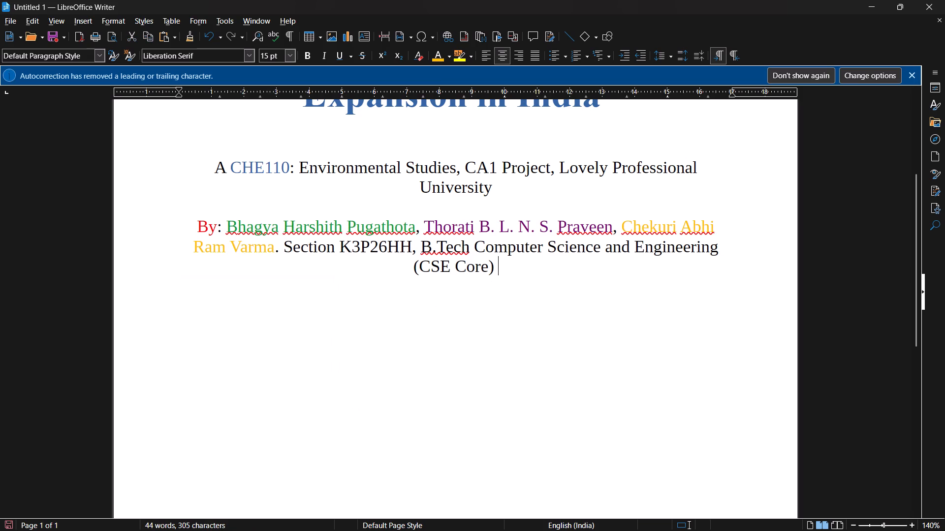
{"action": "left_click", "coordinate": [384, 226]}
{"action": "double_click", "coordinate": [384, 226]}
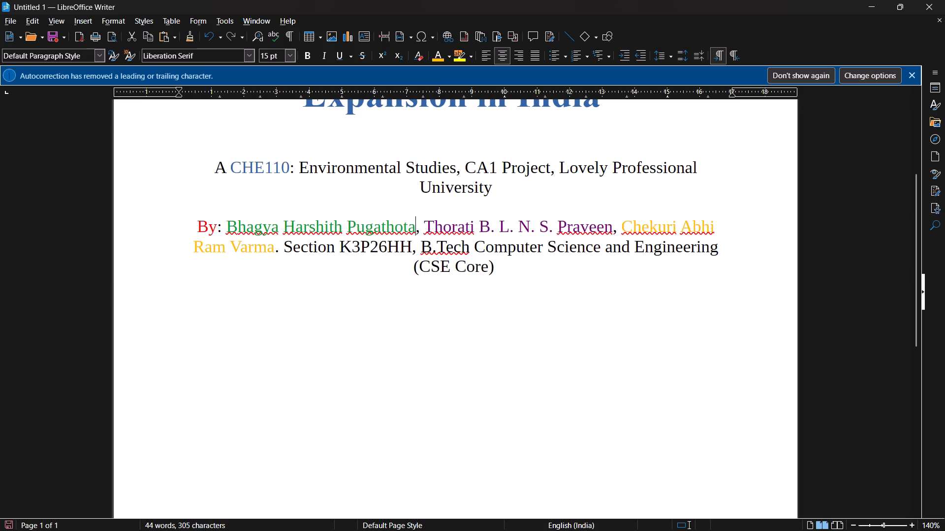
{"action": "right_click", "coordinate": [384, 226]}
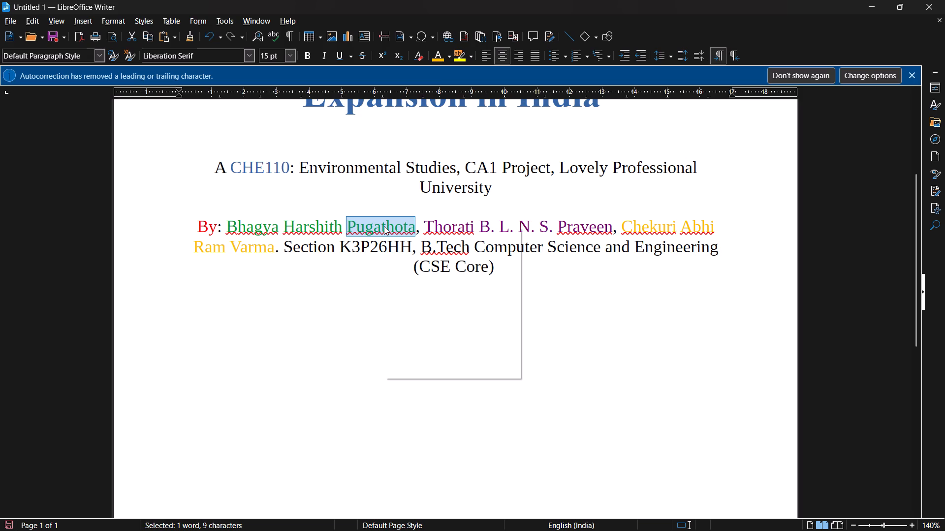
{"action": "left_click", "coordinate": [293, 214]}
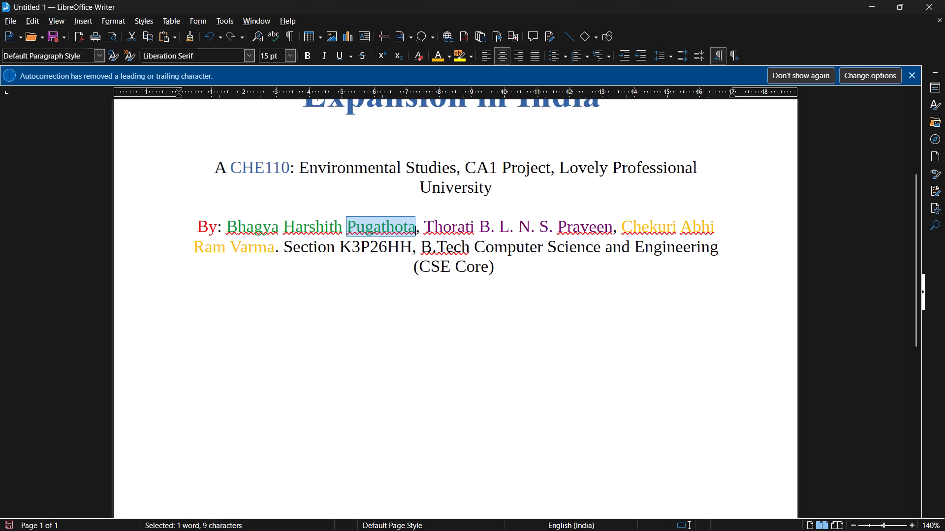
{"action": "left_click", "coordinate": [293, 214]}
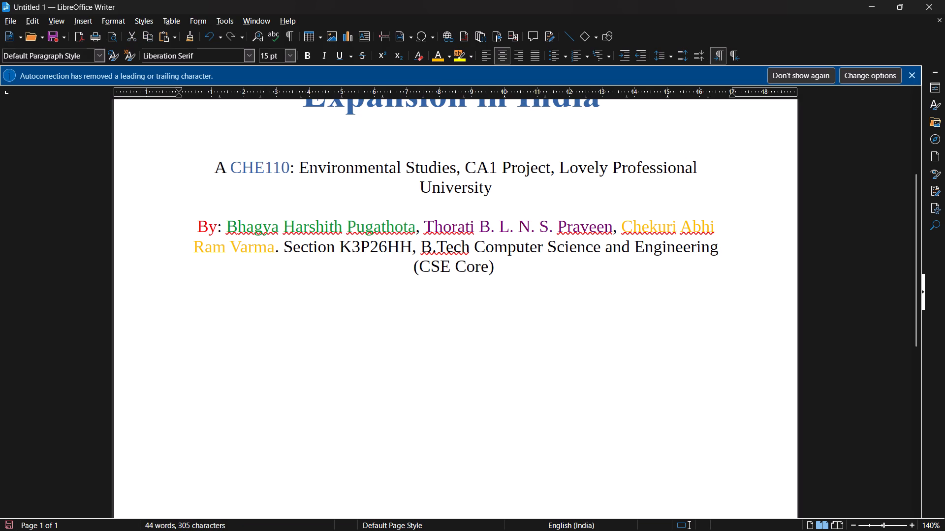
Add three line breaks after "(CSE Core)" at the end of the authors paragraph.
{"action": "left_click", "coordinate": [534, 266]}
{"action": "key", "text": "Return"}
{"action": "key", "text": "Return"}
{"action": "key", "text": "Return"}
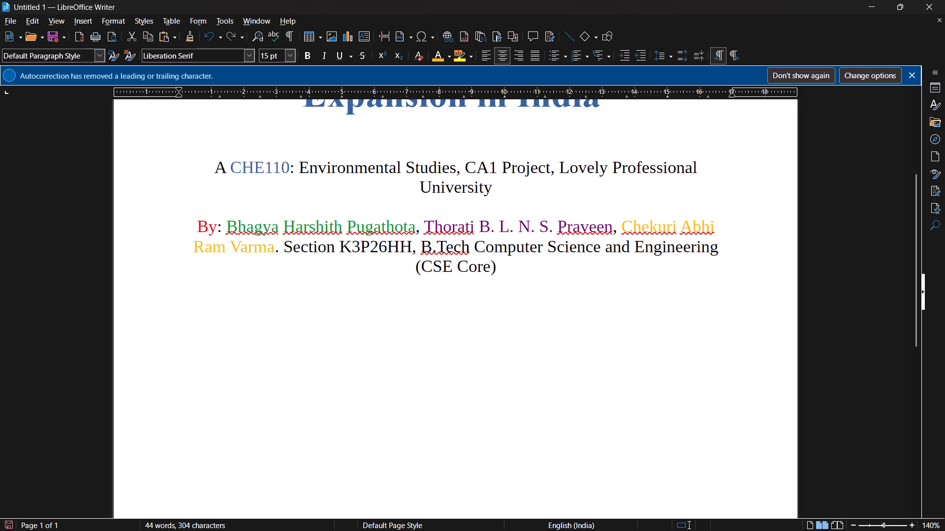
In Chrome, look over the Problem Statement page of the LANDSHIFT-INDIA 111 PDF and the fields of the CA1 Assignment form.
{"action": "key", "text": "alt+Tab"}
{"action": "left_click", "coordinate": [534, 266]}
{"action": "scroll", "coordinate": [534, 266], "scroll_direction": "down", "scroll_amount": 1}
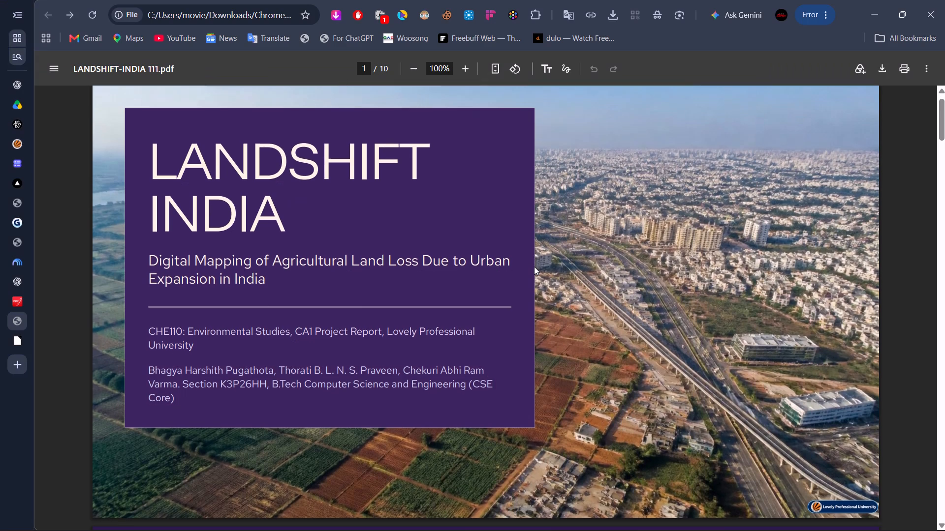
{"action": "scroll", "coordinate": [534, 266], "scroll_direction": "down", "scroll_amount": 5}
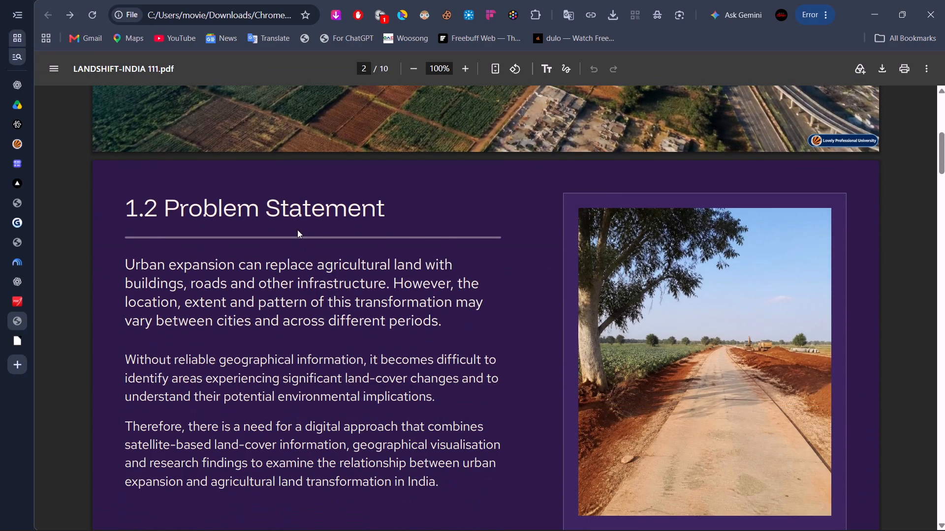
{"action": "key", "text": "alt+Tab"}
{"action": "key", "text": "alt+Tab"}
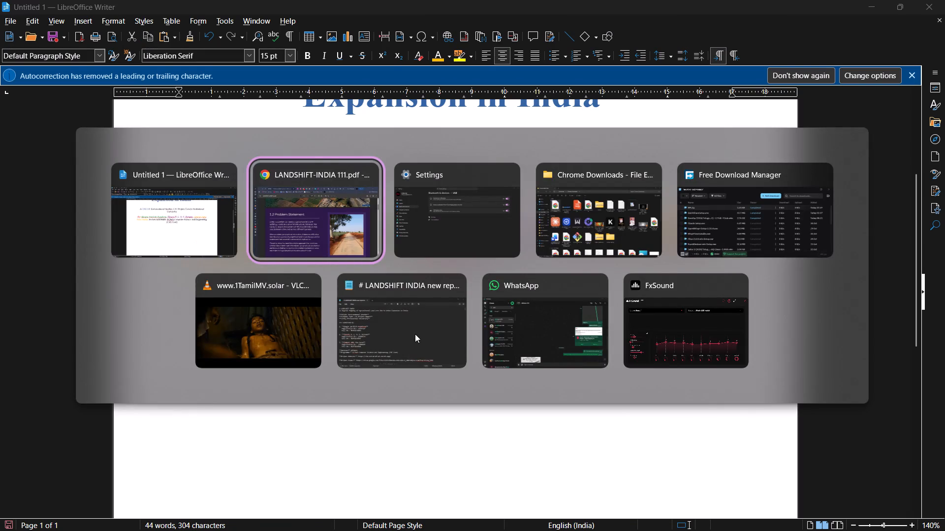
{"action": "left_click", "coordinate": [25, 141]}
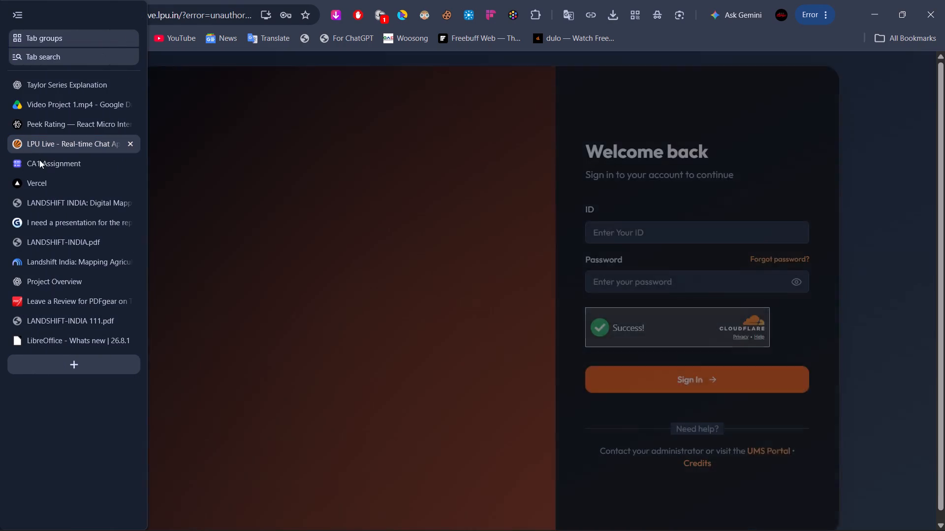
{"action": "left_click", "coordinate": [55, 192]}
{"action": "left_click", "coordinate": [56, 175]}
{"action": "left_click", "coordinate": [56, 170]}
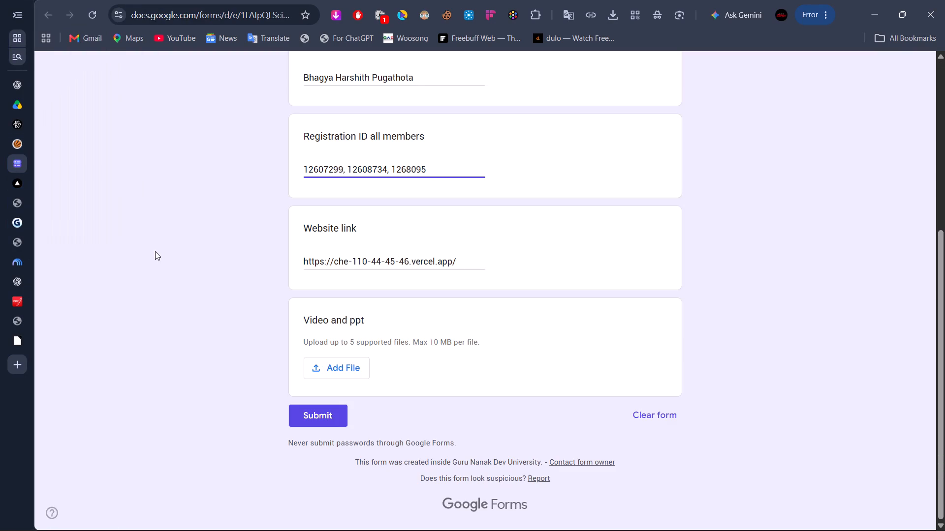
Back in LibreOffice Writer, add the label "Video Link:" with a trailing space below the authors paragraph.
{"action": "key", "text": "alt+Tab"}
{"action": "type", "text": "Video L"}
{"action": "key", "text": "BackSpace"}
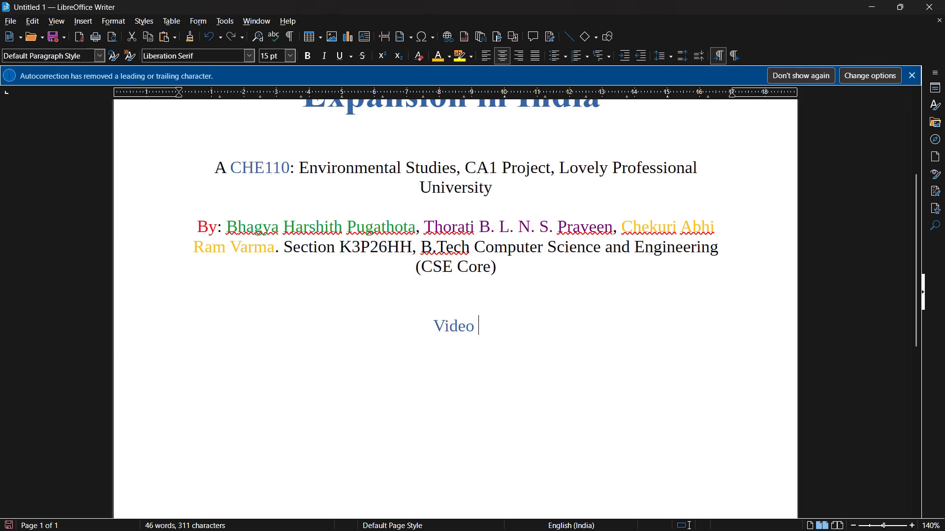
{"action": "type", "text": "Link"}
{"action": "type", "text": ":"}
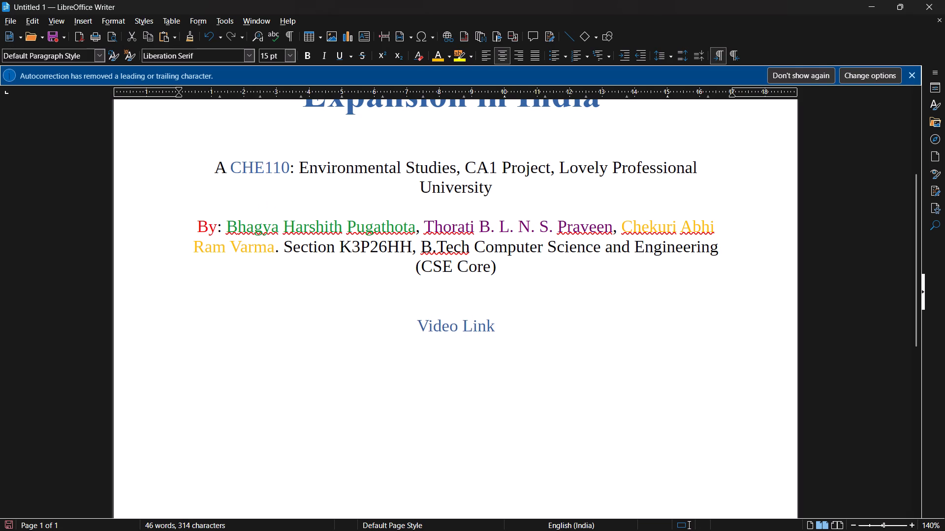
{"action": "key", "text": "space"}
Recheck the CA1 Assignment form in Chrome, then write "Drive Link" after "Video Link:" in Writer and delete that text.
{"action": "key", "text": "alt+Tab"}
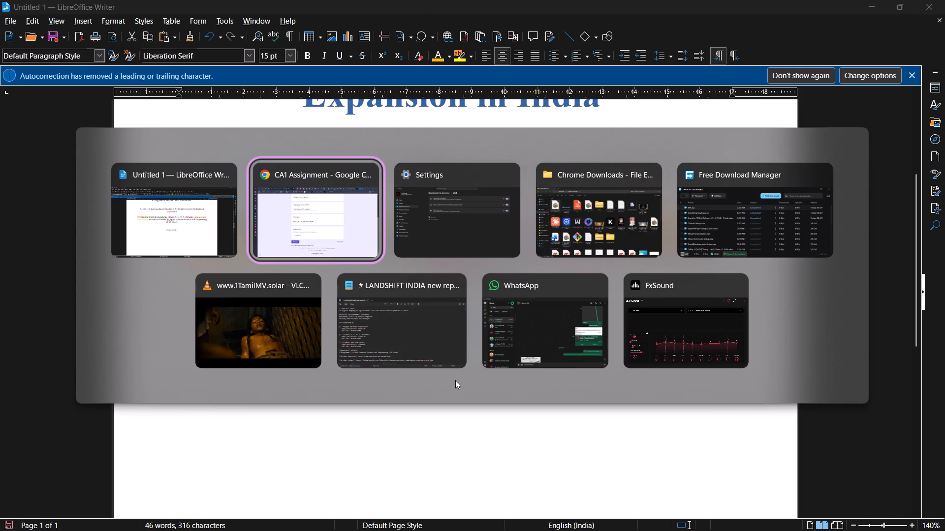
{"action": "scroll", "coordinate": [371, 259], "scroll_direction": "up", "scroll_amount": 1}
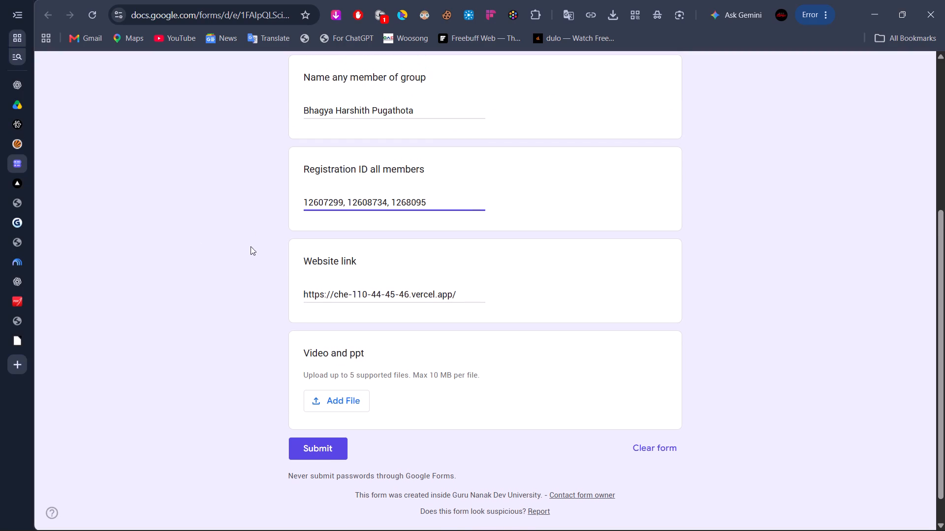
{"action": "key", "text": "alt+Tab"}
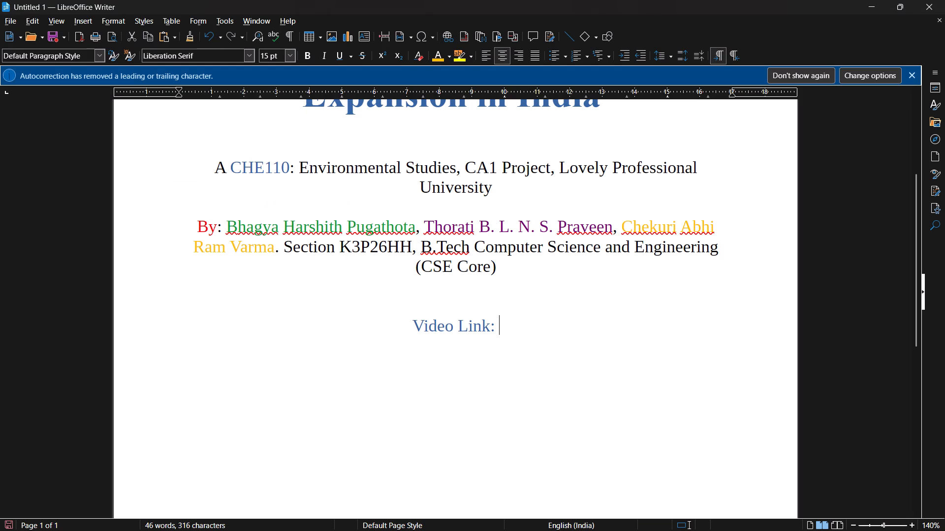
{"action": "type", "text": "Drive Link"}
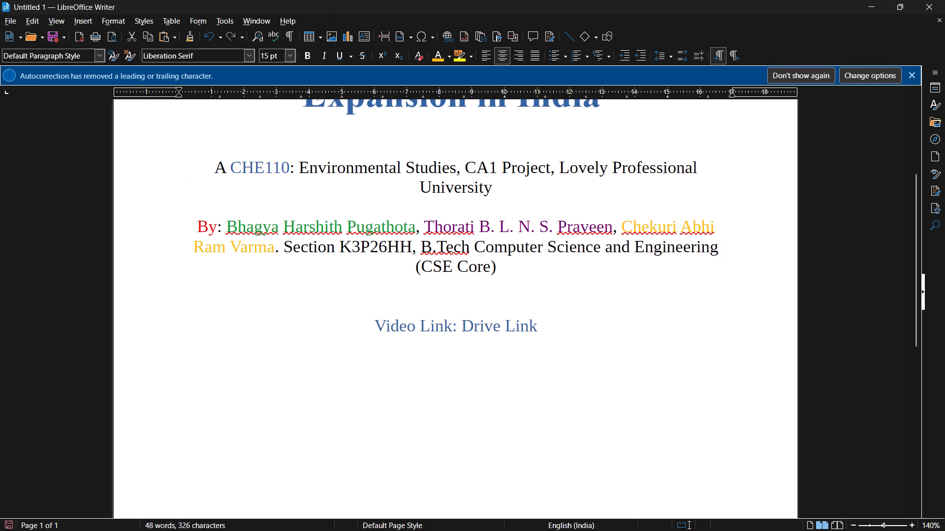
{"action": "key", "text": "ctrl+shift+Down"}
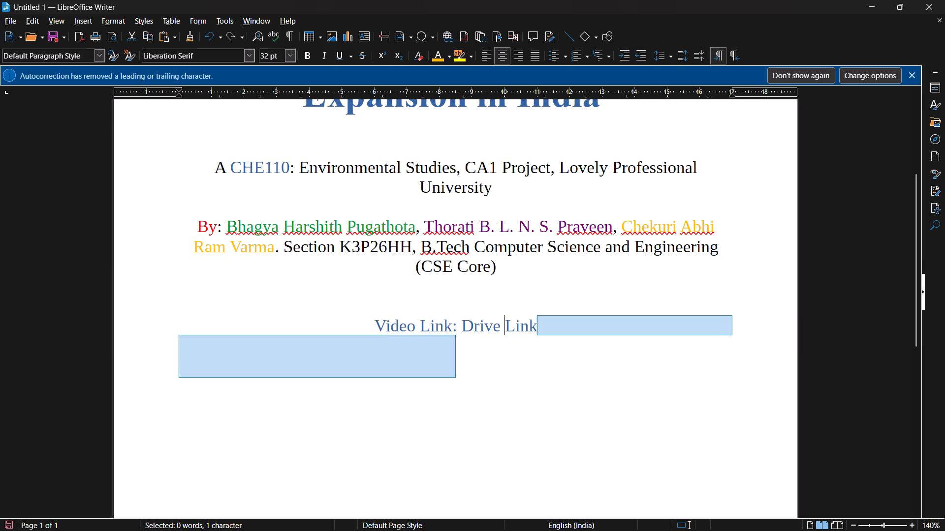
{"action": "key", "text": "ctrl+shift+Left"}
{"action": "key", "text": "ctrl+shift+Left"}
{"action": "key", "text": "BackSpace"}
In Chrome, copy the Google Drive sharing link of Video Project 1.mp4 and close its sharing settings.
{"action": "key", "text": "alt+Tab"}
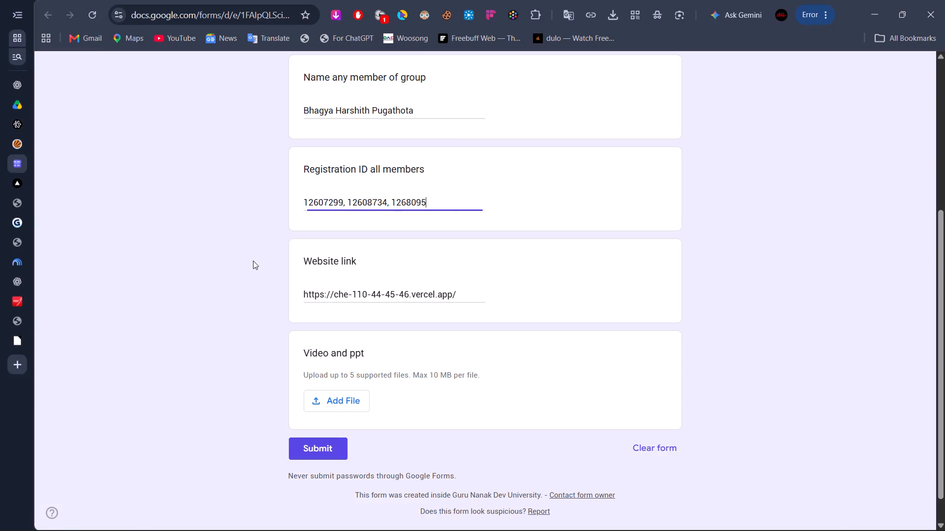
{"action": "left_click", "coordinate": [32, 110]}
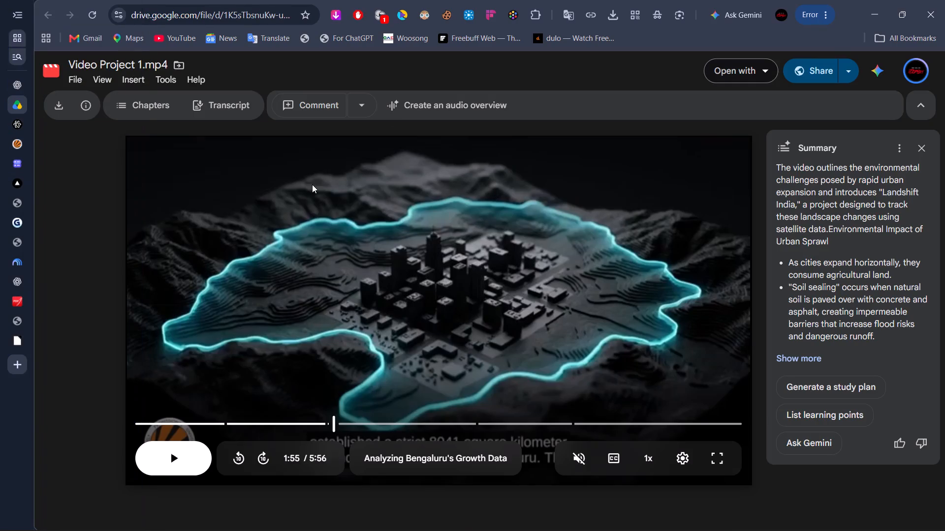
{"action": "left_click", "coordinate": [826, 69]}
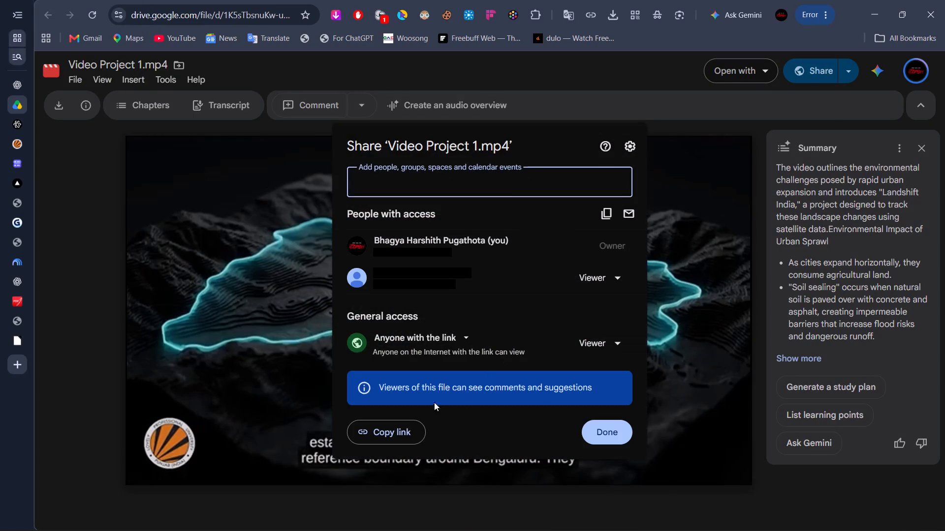
{"action": "left_click", "coordinate": [420, 415]}
{"action": "left_click", "coordinate": [414, 420]}
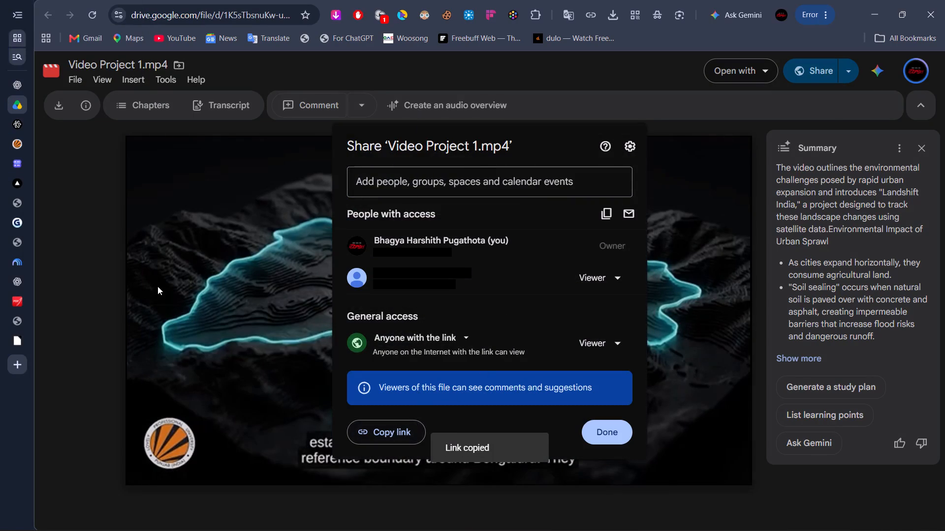
{"action": "left_click", "coordinate": [79, 277]}
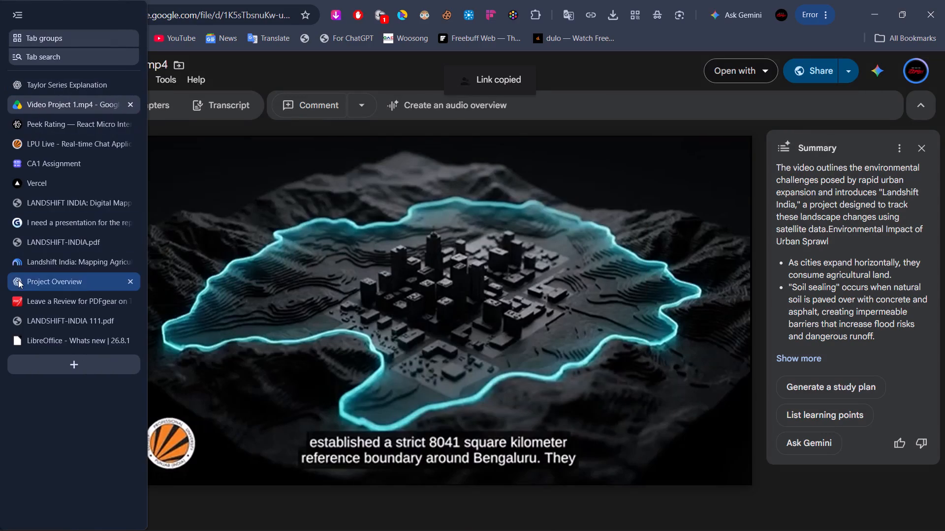
Open a new browser tab.
{"action": "left_click", "coordinate": [45, 354]}
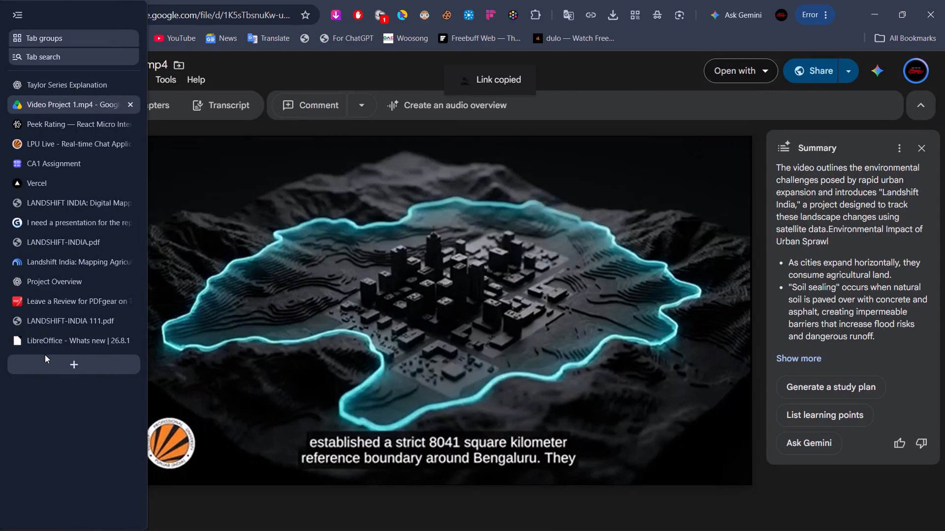
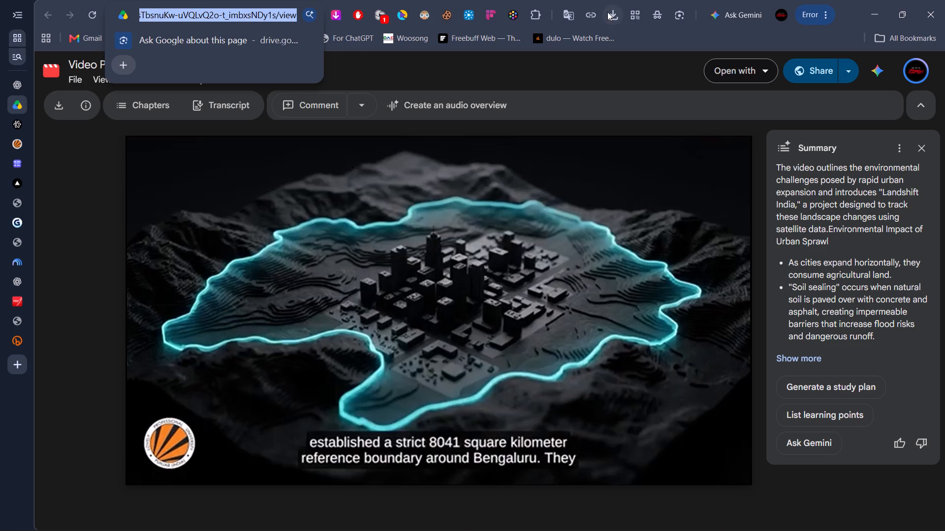
Open the Google Drive home page and upload LANDSHIFT-INDIA 111.pdf from the Chrome Downloads folder.
{"action": "key", "text": "BackSpace"}
{"action": "key", "text": "Return"}
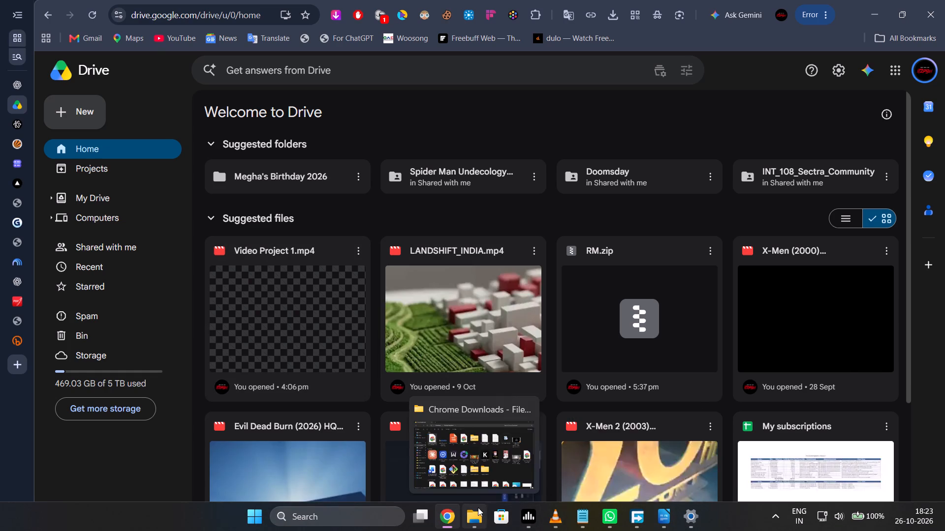
{"action": "left_click", "coordinate": [478, 507]}
{"action": "left_click_drag", "start_coordinate": [482, 13], "coordinate": [604, 166]}
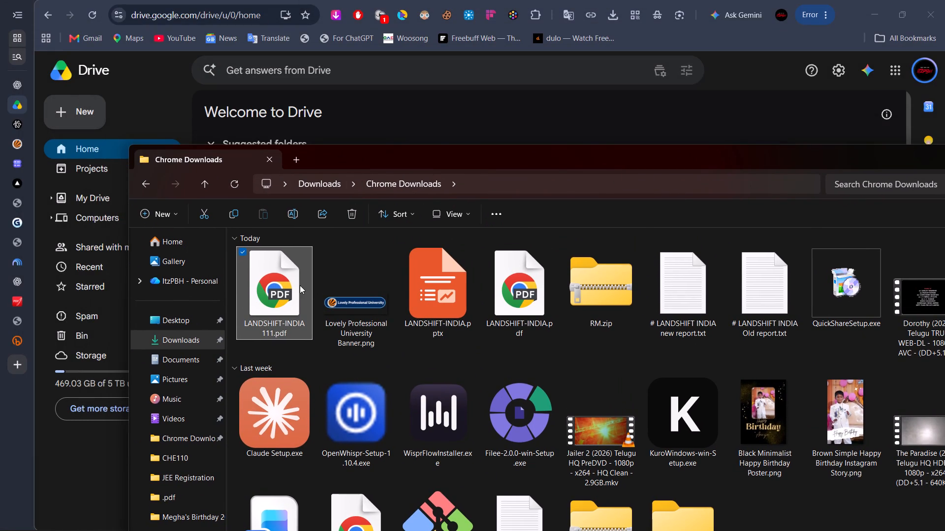
{"action": "left_click_drag", "start_coordinate": [300, 285], "coordinate": [491, 124]}
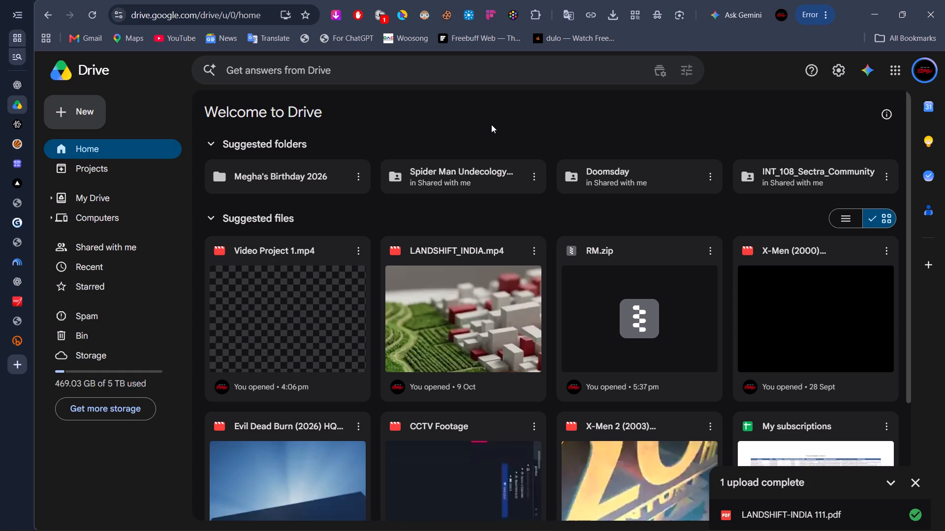
In Bitly, shorten the copied Drive sharing link of the video with the bit.ly domain and copy the short link.
{"action": "left_click", "coordinate": [39, 340]}
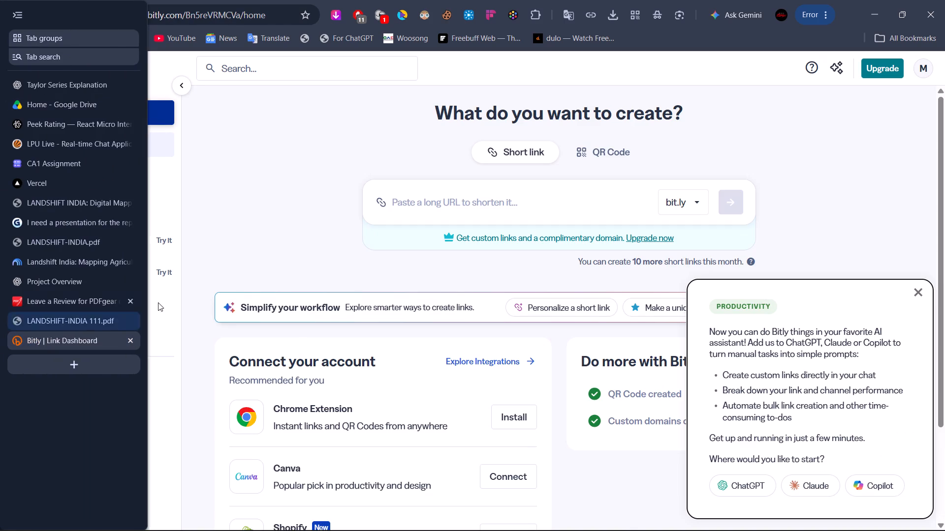
{"action": "scroll", "coordinate": [519, 484], "scroll_direction": "down", "scroll_amount": 2}
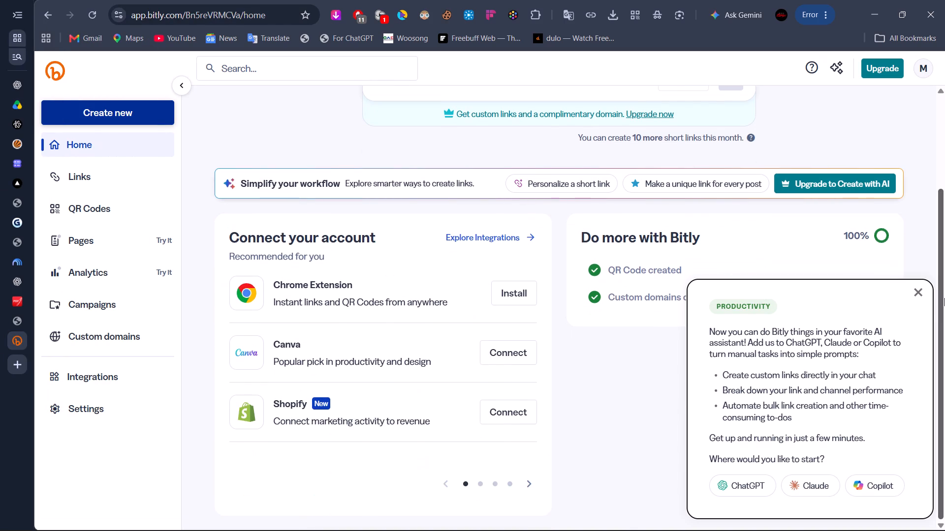
{"action": "left_click", "coordinate": [917, 295]}
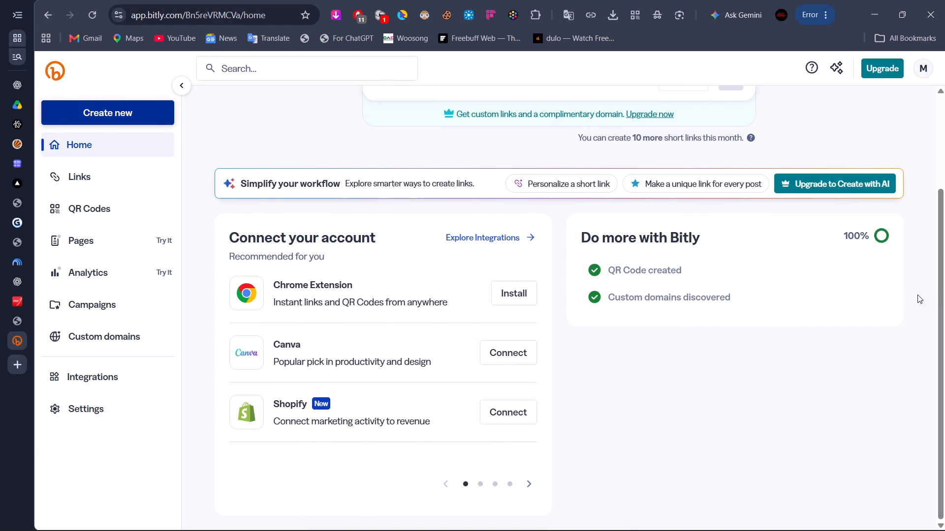
{"action": "scroll", "coordinate": [692, 280], "scroll_direction": "up", "scroll_amount": 2}
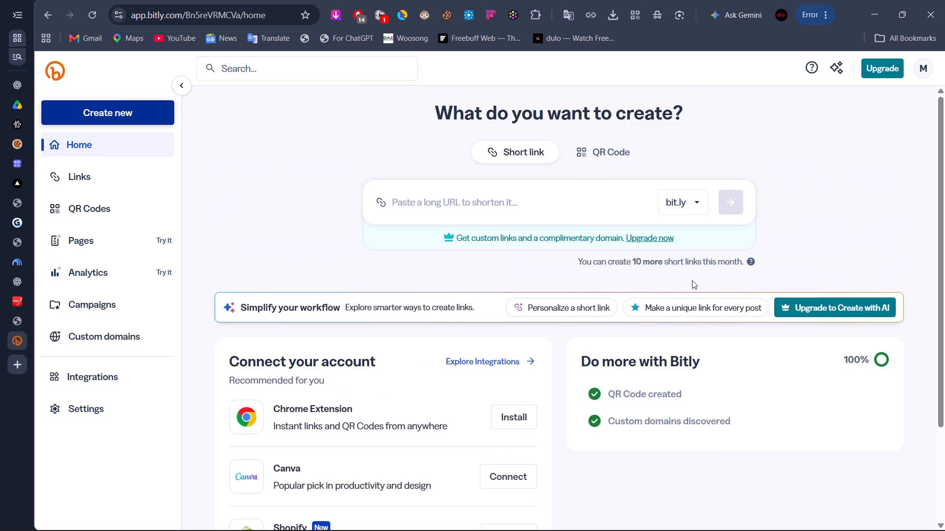
{"action": "left_click", "coordinate": [685, 200]}
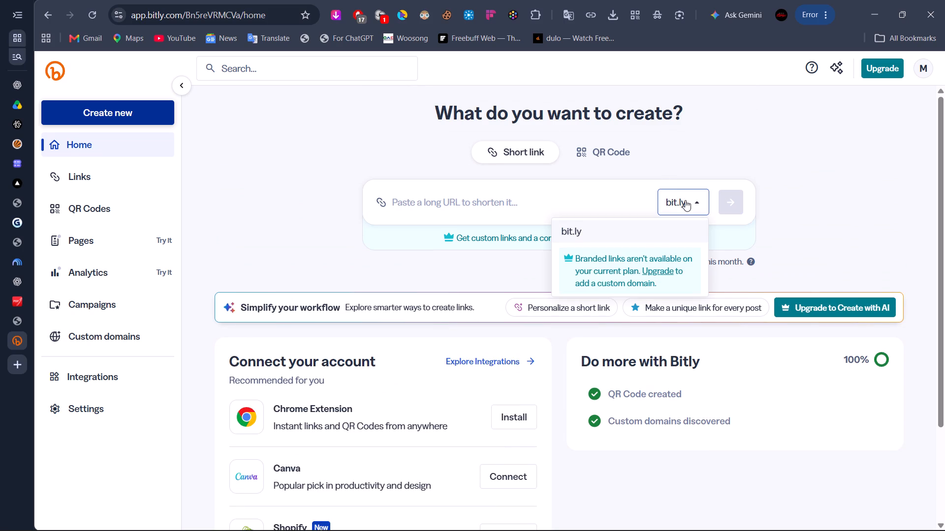
{"action": "left_click", "coordinate": [459, 185]}
{"action": "left_click", "coordinate": [462, 191]}
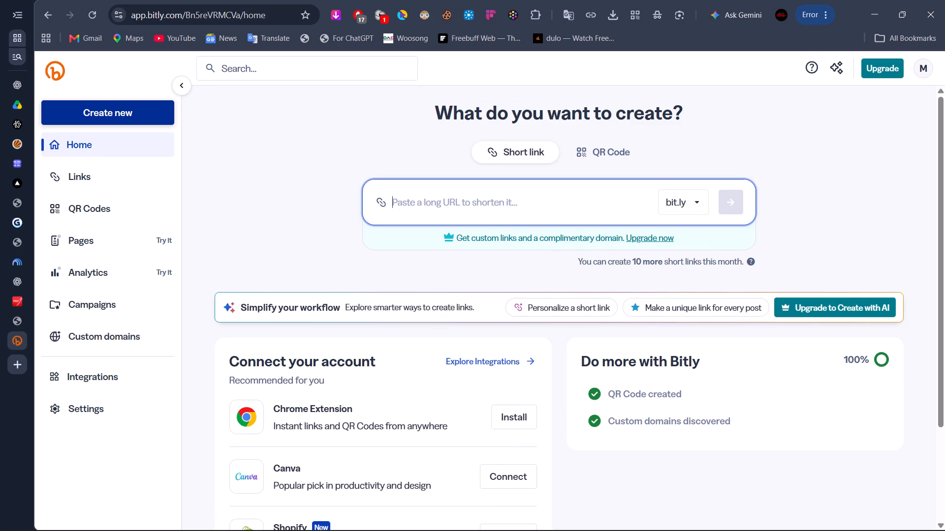
{"action": "key", "text": "ctrl+v"}
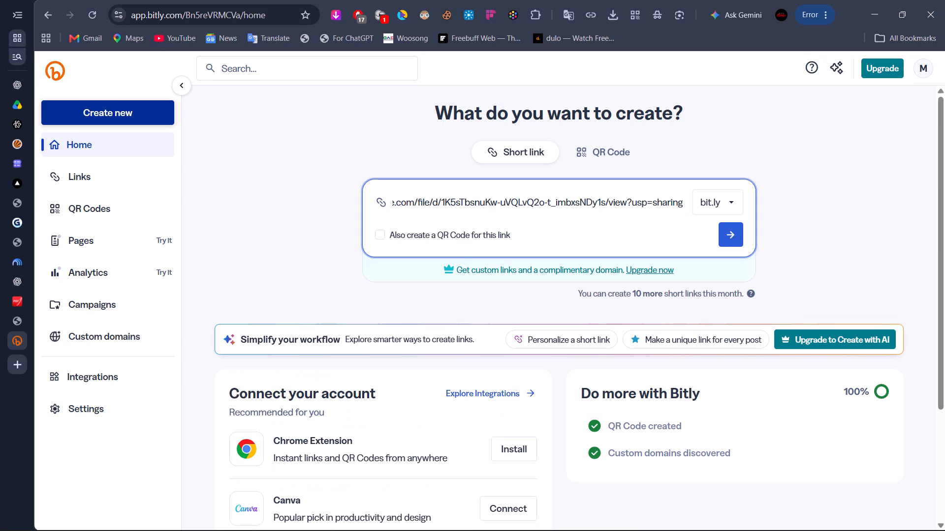
{"action": "left_click", "coordinate": [726, 246]}
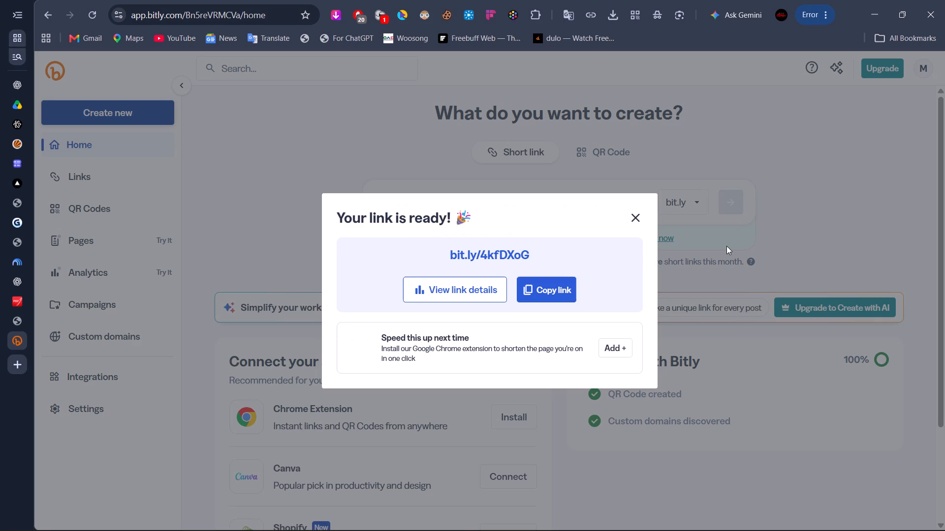
{"action": "left_click", "coordinate": [524, 292]}
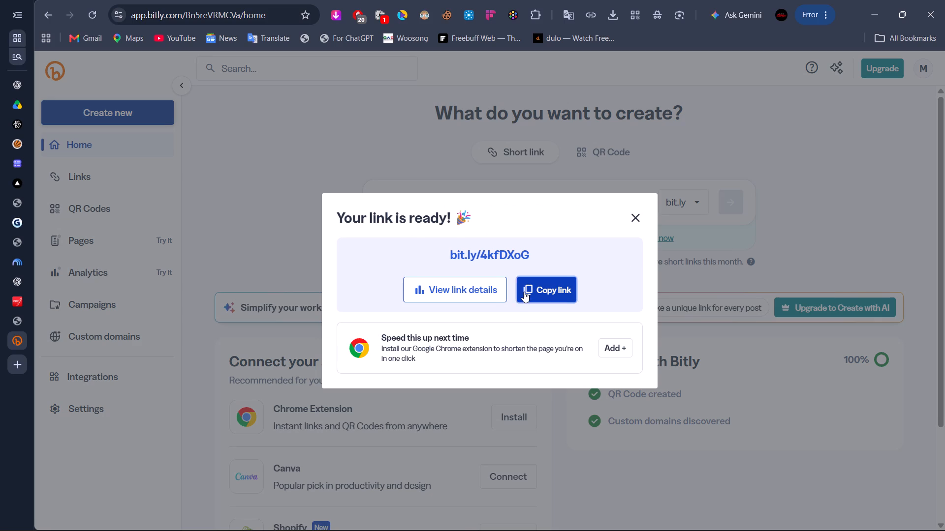
{"action": "key", "text": "alt+Tab"}
{"action": "key", "text": "alt+Tab"}
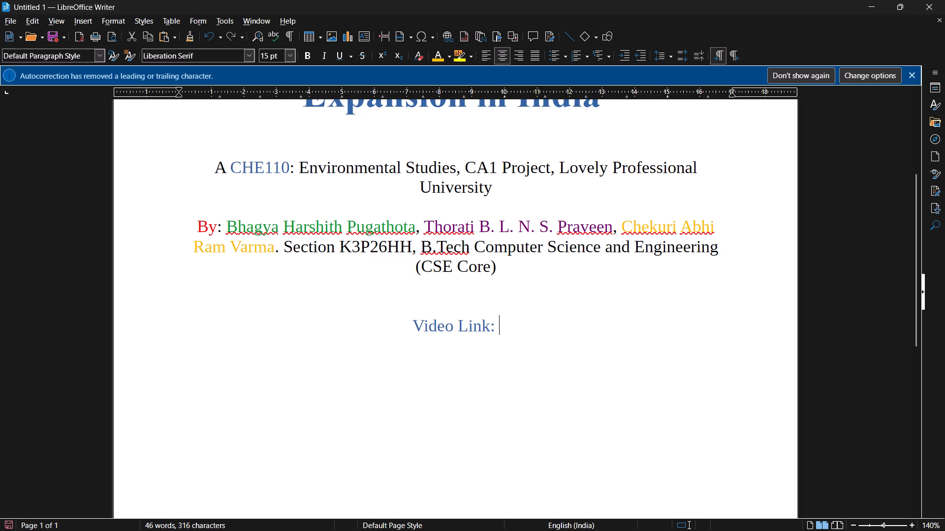
{"action": "key", "text": "ctrl+v"}
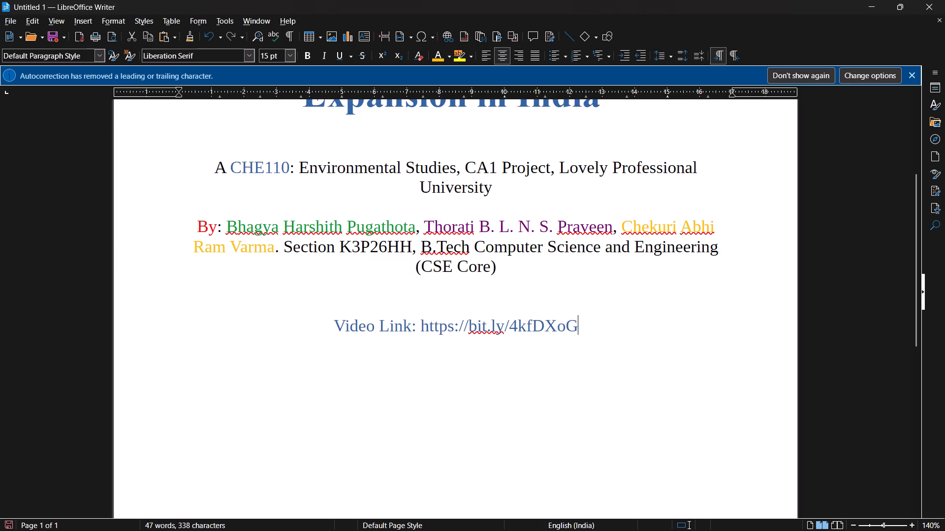
{"action": "key", "text": "ctrl+shift+Left"}
{"action": "key", "text": "ctrl+shift+Left"}
{"action": "key", "text": "ctrl+shift+Left"}
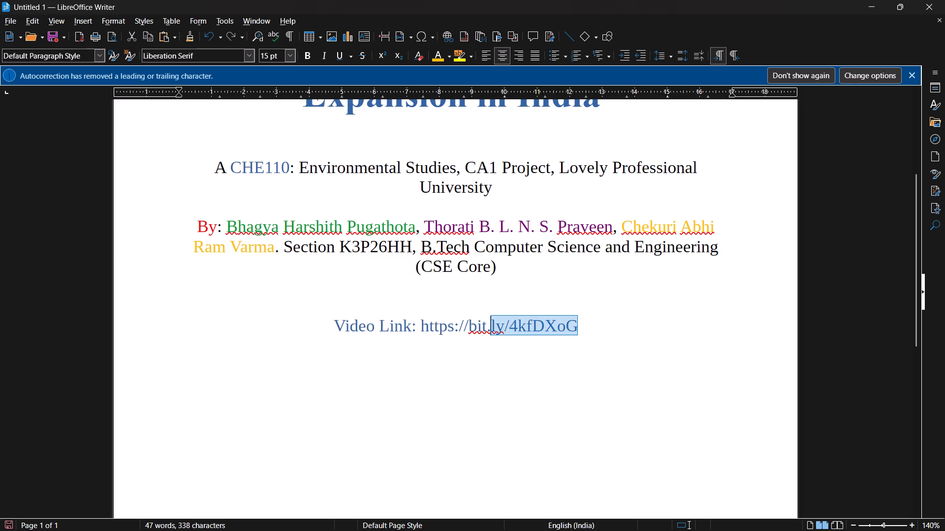
{"action": "key", "text": "ctrl+shift+Left"}
{"action": "key", "text": "ctrl+shift+Left"}
{"action": "key", "text": "ctrl+shift+Left"}
{"action": "key", "text": "ctrl+shift+Left"}
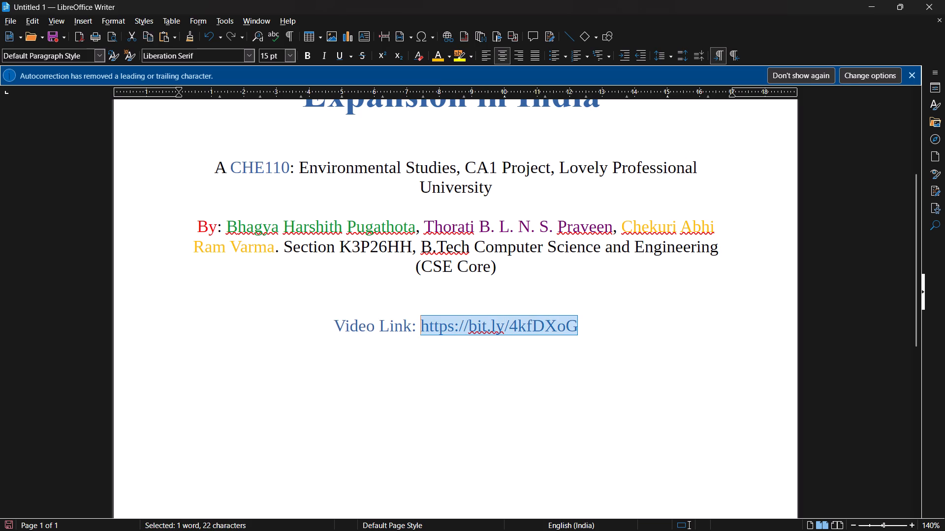
{"action": "right_click", "coordinate": [451, 325]}
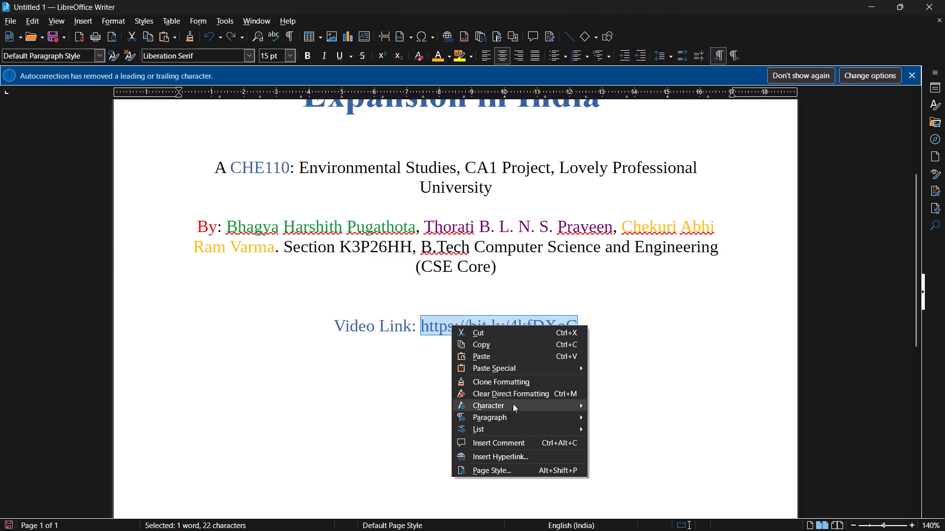
{"action": "left_click", "coordinate": [524, 453]}
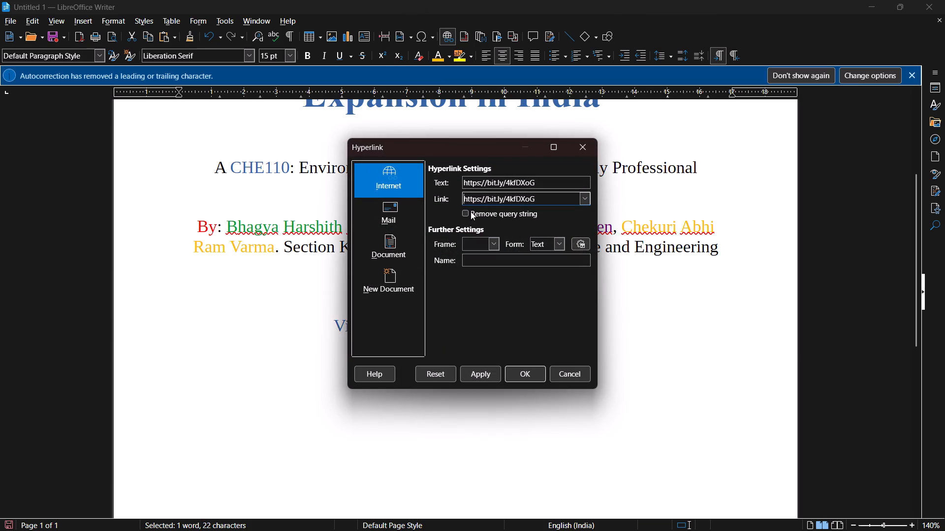
{"action": "left_click", "coordinate": [475, 369]}
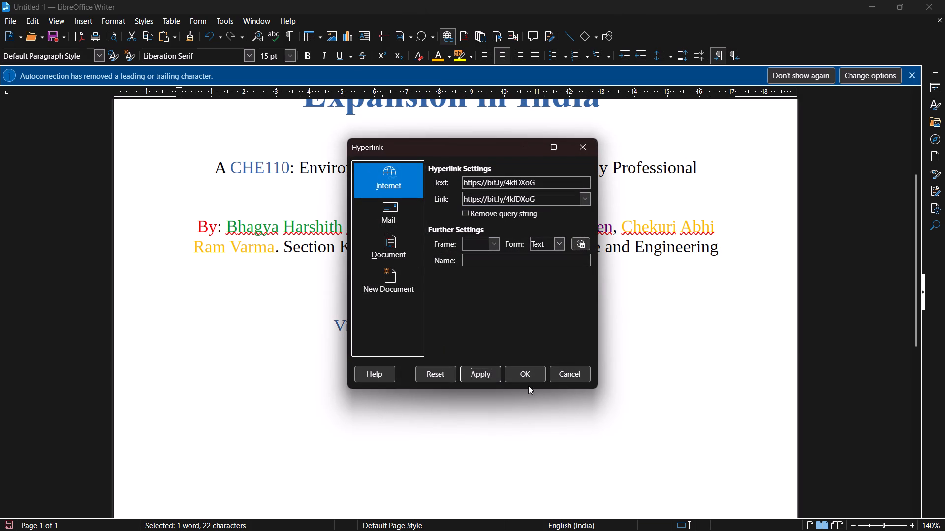
{"action": "left_click", "coordinate": [523, 374]}
{"action": "left_click", "coordinate": [522, 380]}
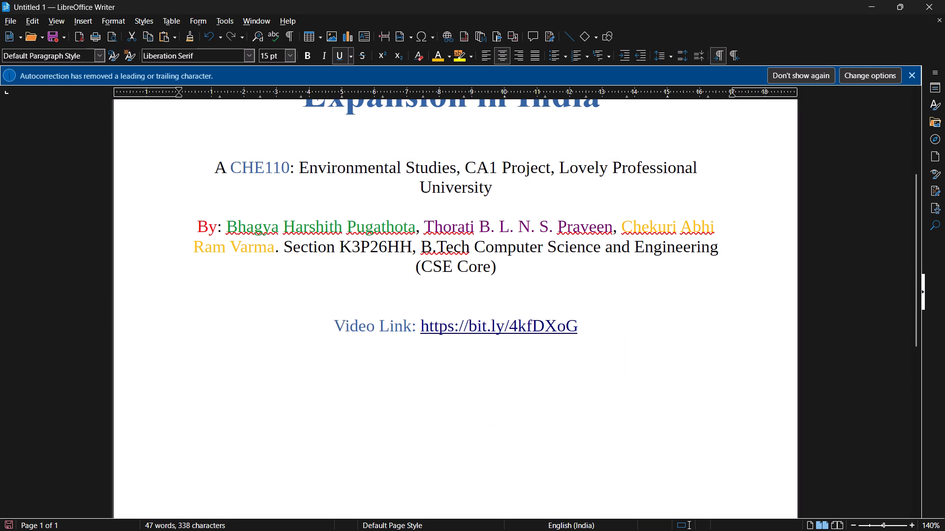
{"action": "left_click", "coordinate": [609, 329]}
Set the font colour of the video hyperlink to black.
{"action": "left_click_drag", "start_coordinate": [421, 326], "coordinate": [573, 325]}
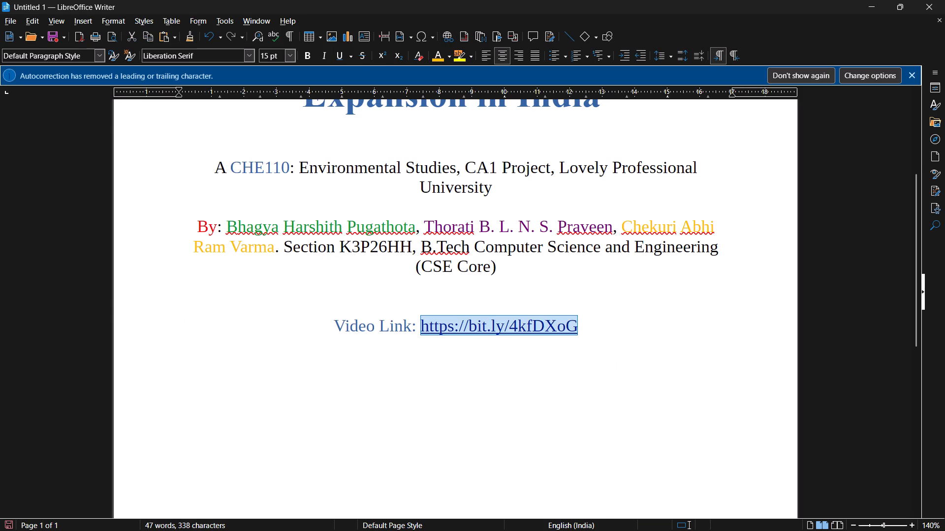
{"action": "left_click", "coordinate": [450, 56]}
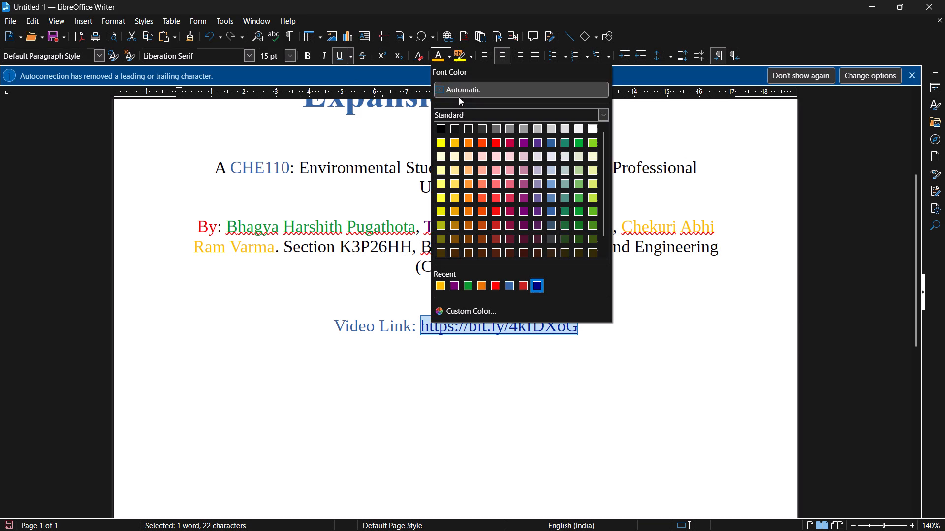
{"action": "left_click", "coordinate": [438, 129]}
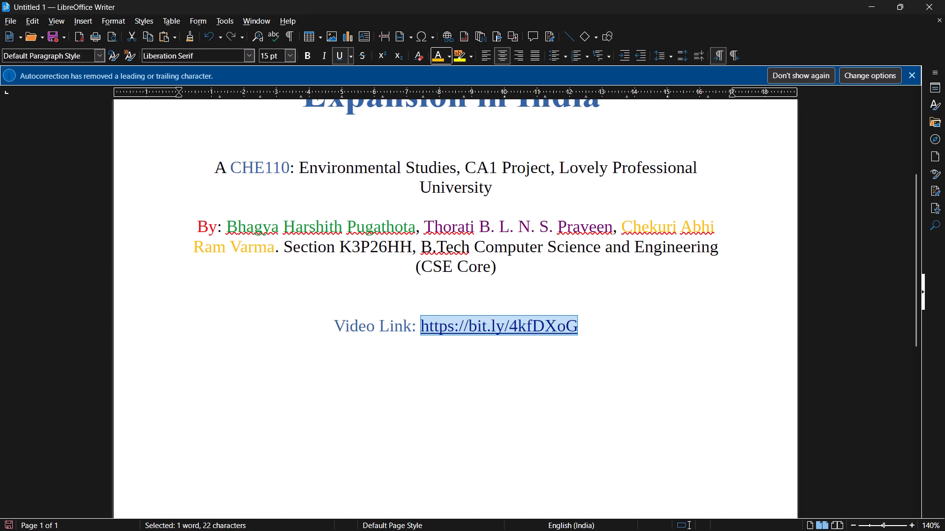
{"action": "left_click", "coordinate": [625, 267]}
{"action": "left_click", "coordinate": [636, 320]}
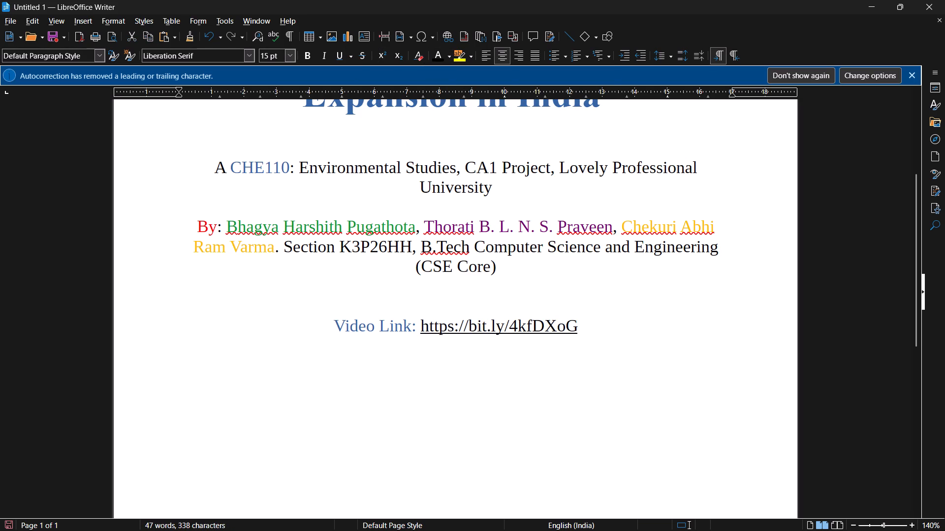
Add a new line below the video link with the label "PPT Link:" and a trailing space.
{"action": "key", "text": "Return"}
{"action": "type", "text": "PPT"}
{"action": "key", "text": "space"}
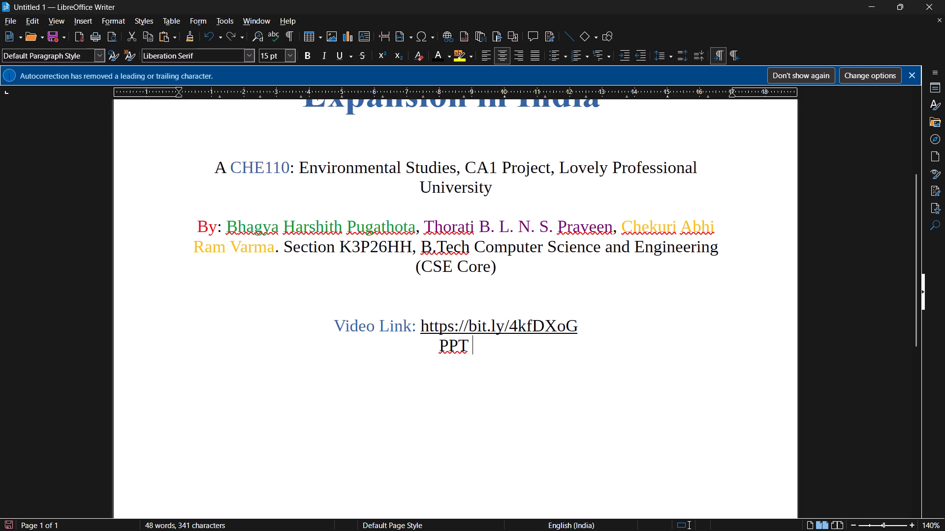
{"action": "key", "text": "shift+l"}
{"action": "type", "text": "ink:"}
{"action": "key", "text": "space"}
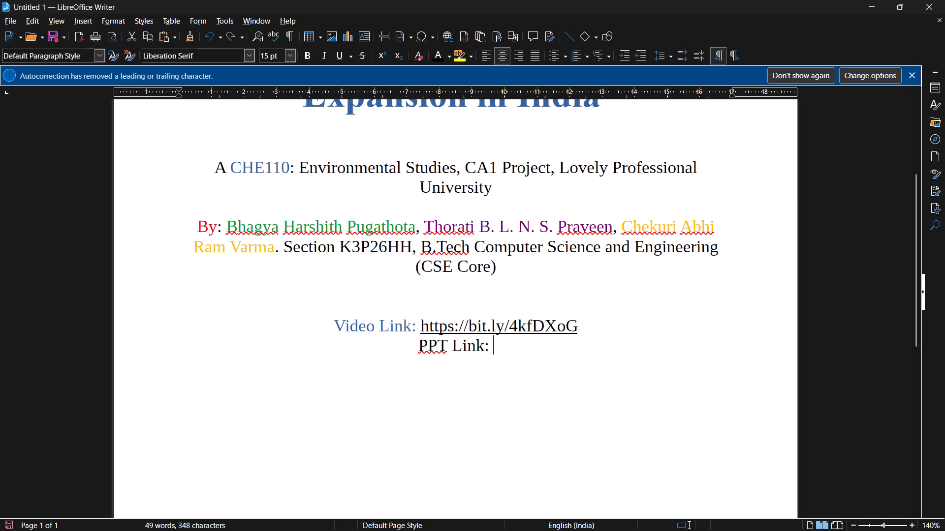
Switch to Chrome and dismiss the Bitly link-ready dialog for the video link.
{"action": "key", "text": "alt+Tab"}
{"action": "left_click", "coordinate": [626, 217]}
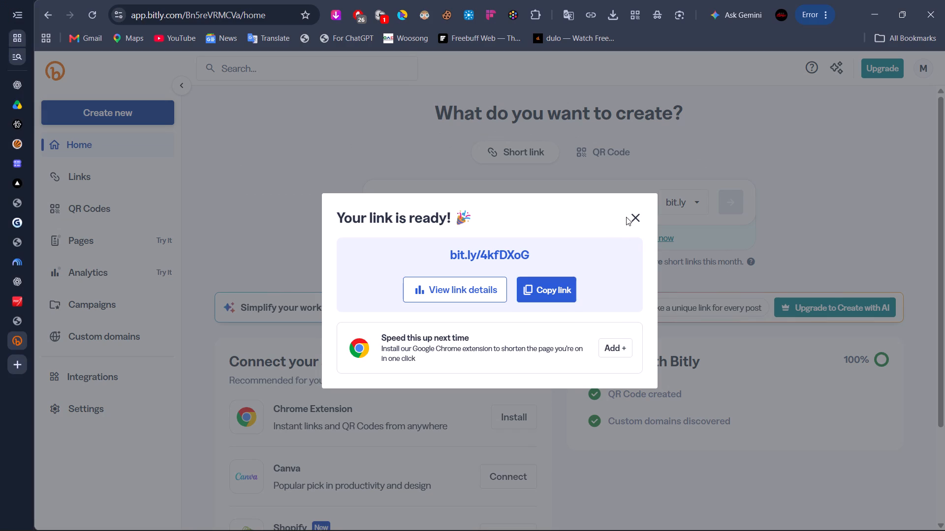
{"action": "left_click", "coordinate": [629, 216]}
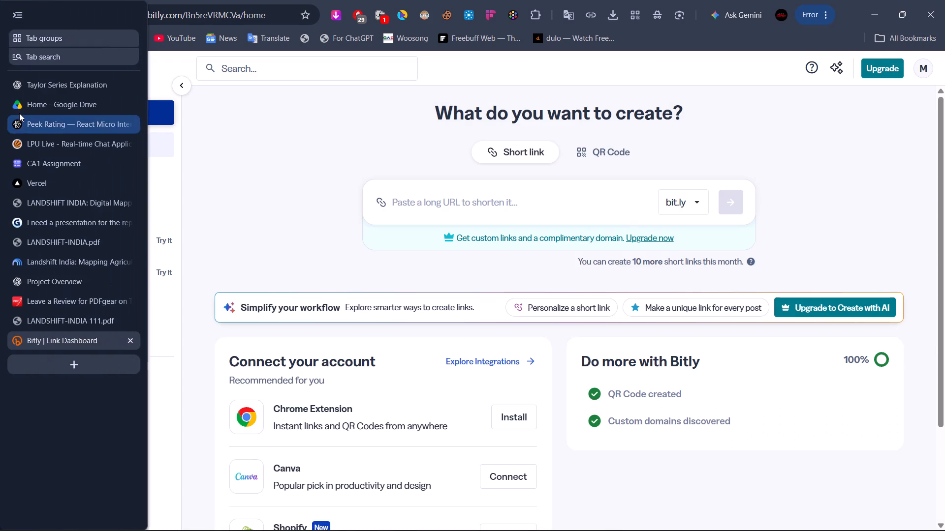
Look through My Drive in Google Drive for the uploaded file LANDSHIFT-INDIA 111.pdf.
{"action": "left_click", "coordinate": [20, 110]}
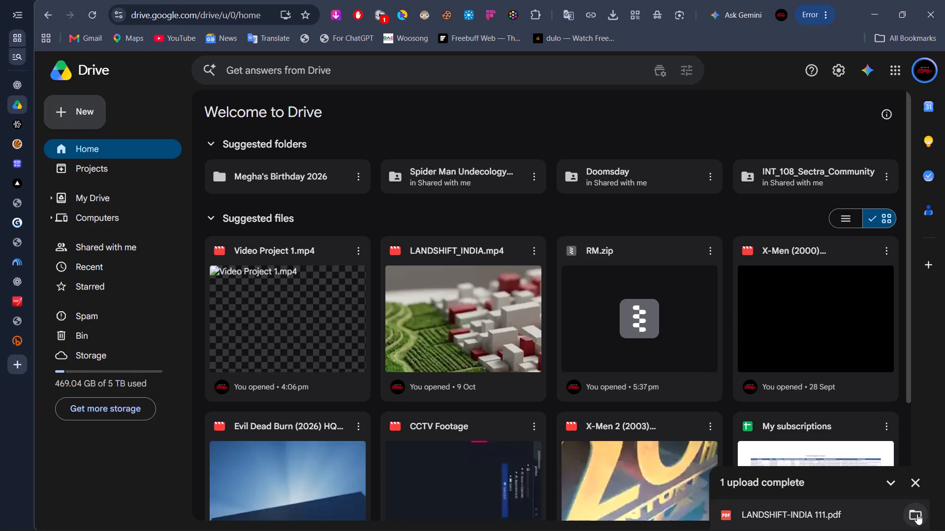
{"action": "left_click", "coordinate": [917, 514]}
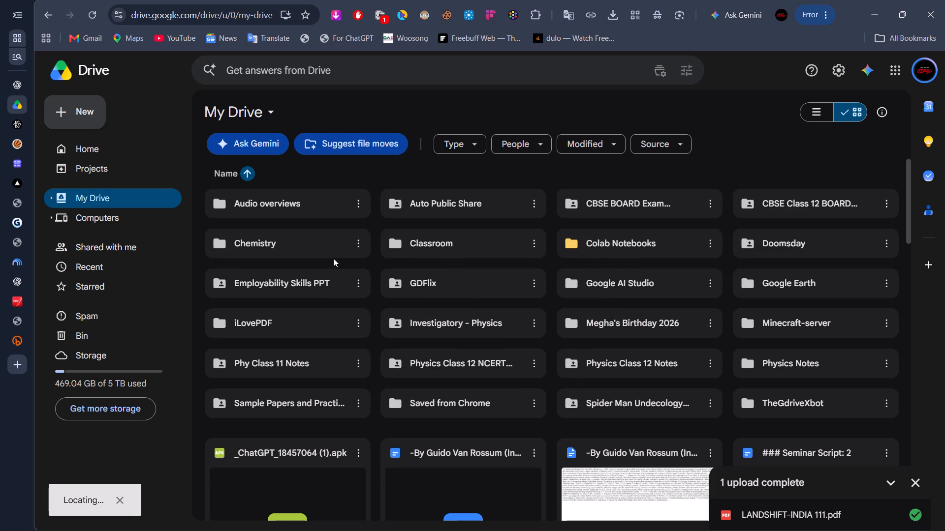
{"action": "scroll", "coordinate": [333, 258], "scroll_direction": "down", "scroll_amount": 3}
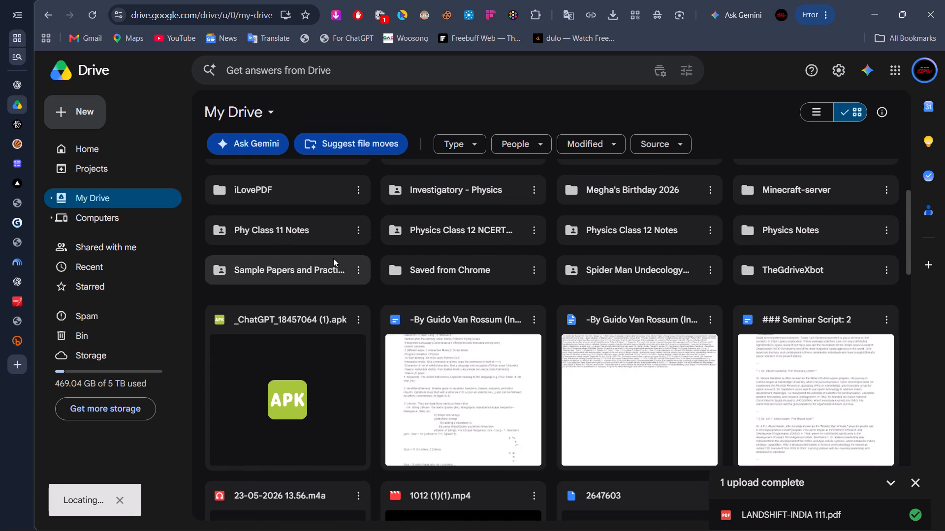
{"action": "scroll", "coordinate": [333, 258], "scroll_direction": "down", "scroll_amount": 3}
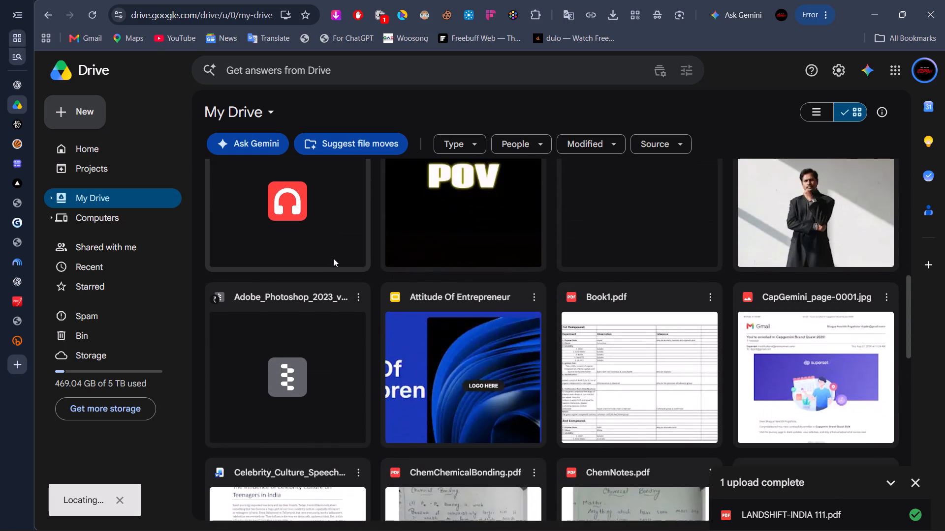
{"action": "scroll", "coordinate": [333, 258], "scroll_direction": "down", "scroll_amount": 6}
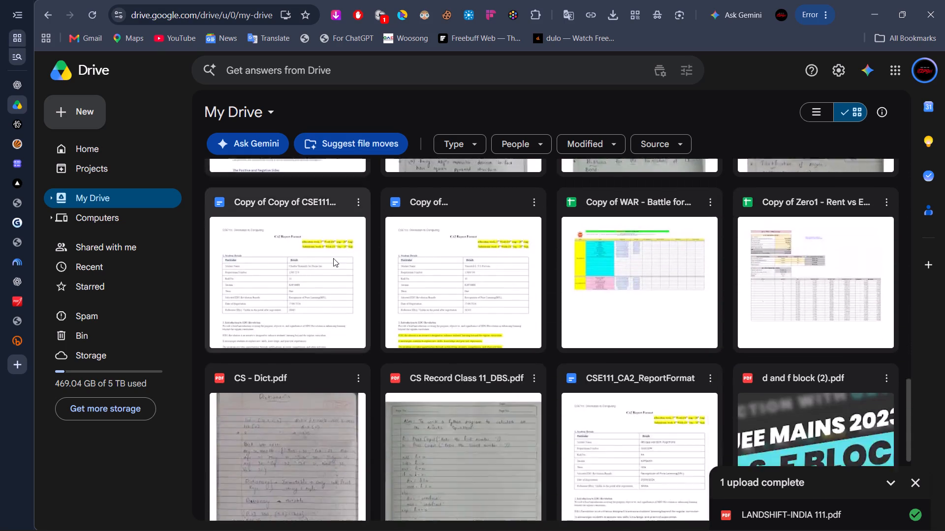
{"action": "scroll", "coordinate": [333, 258], "scroll_direction": "down", "scroll_amount": 5}
{"action": "scroll", "coordinate": [333, 258], "scroll_direction": "up", "scroll_amount": 2}
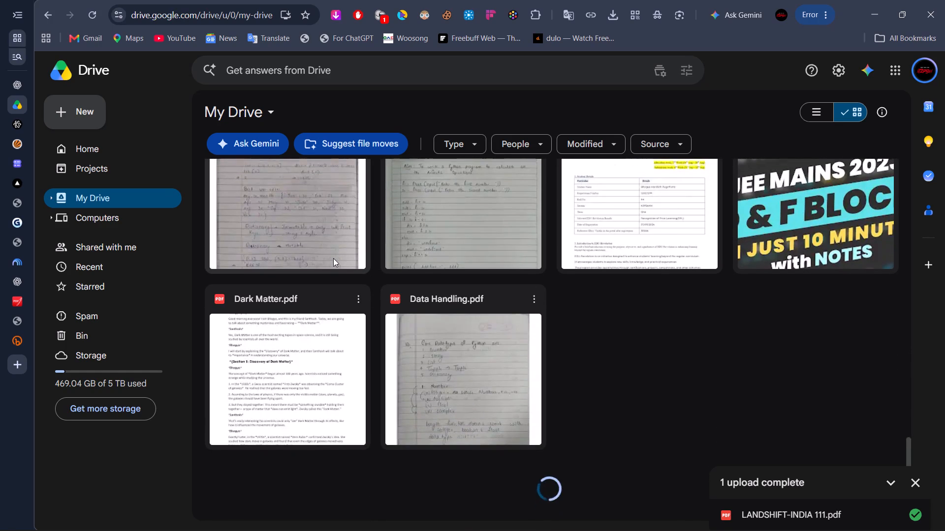
{"action": "scroll", "coordinate": [333, 258], "scroll_direction": "up", "scroll_amount": 12}
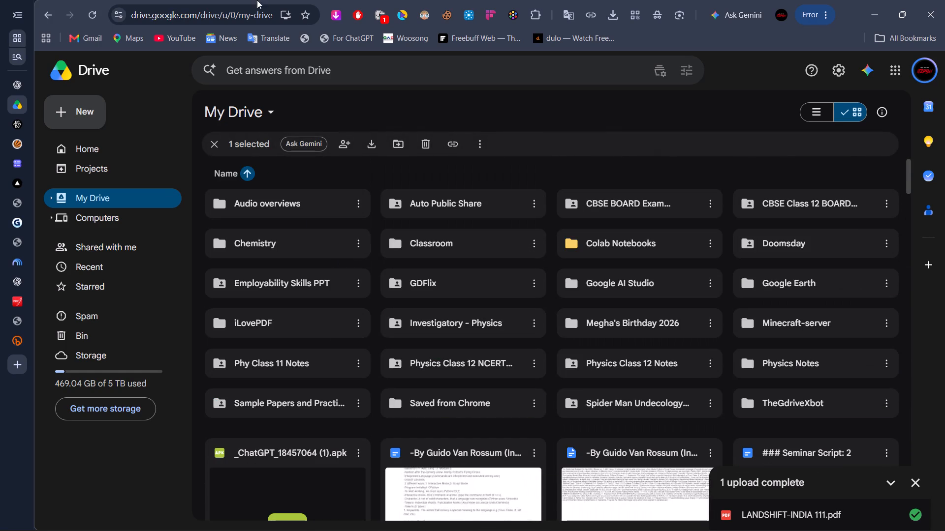
Search Google Drive for "Land" and open LANDSHIFT-INDIA 111.pdf.
{"action": "left_click", "coordinate": [295, 73]}
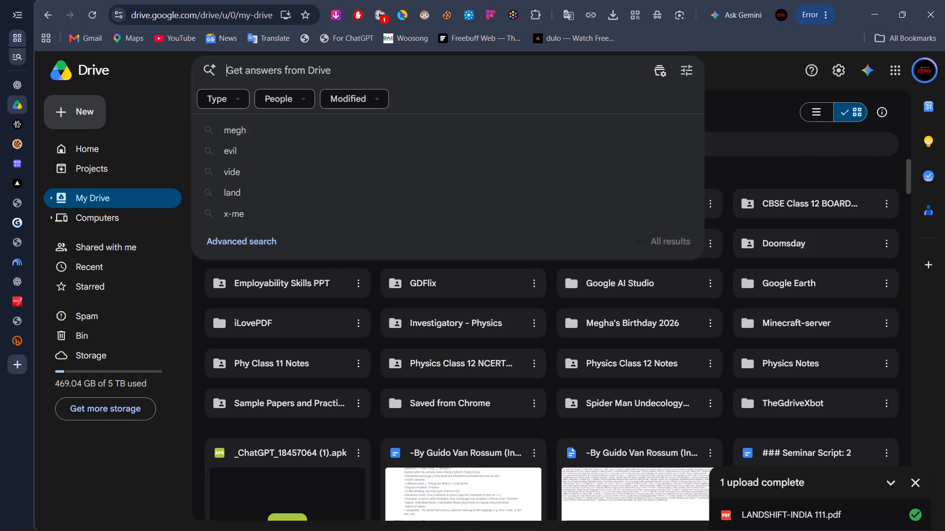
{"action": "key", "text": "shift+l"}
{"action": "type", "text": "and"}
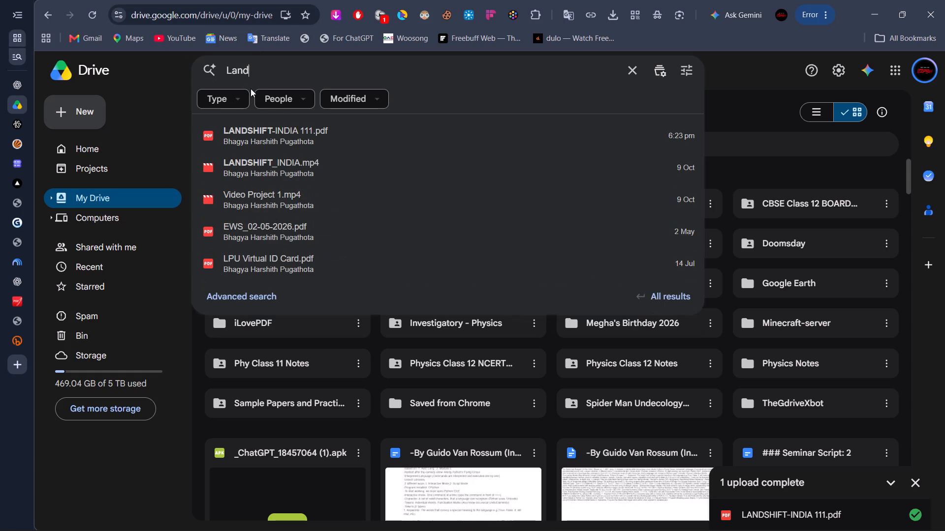
{"action": "left_click", "coordinate": [272, 123]}
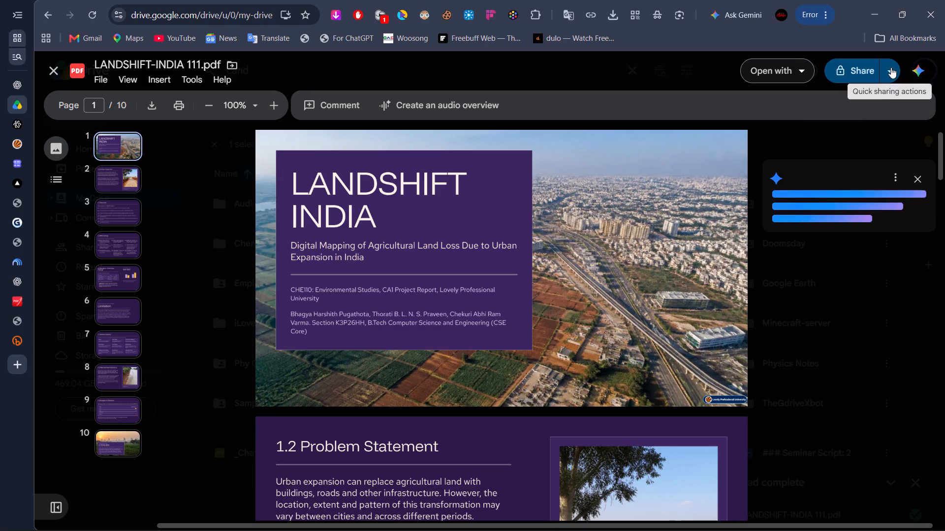
Set the general access of LANDSHIFT-INDIA 111.pdf to Anyone with the link and copy its sharing link.
{"action": "left_click", "coordinate": [861, 78]}
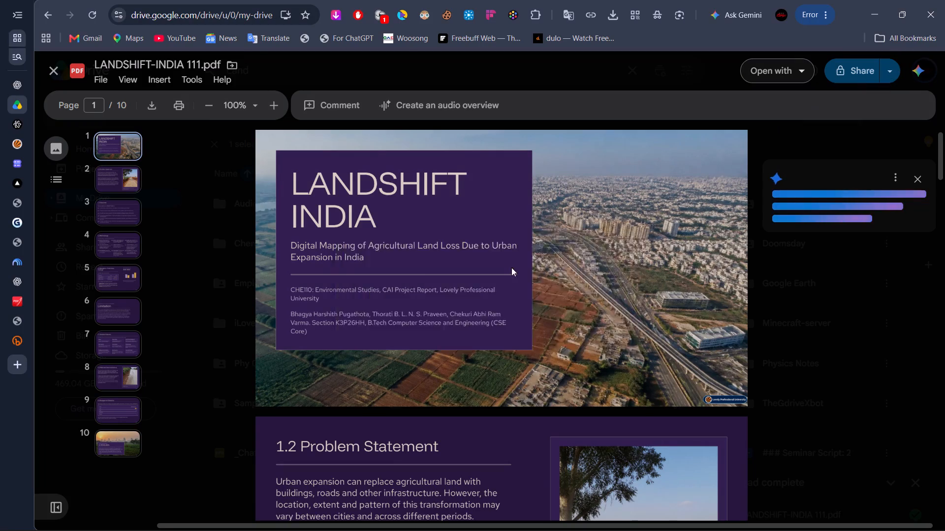
{"action": "left_click", "coordinate": [416, 337]}
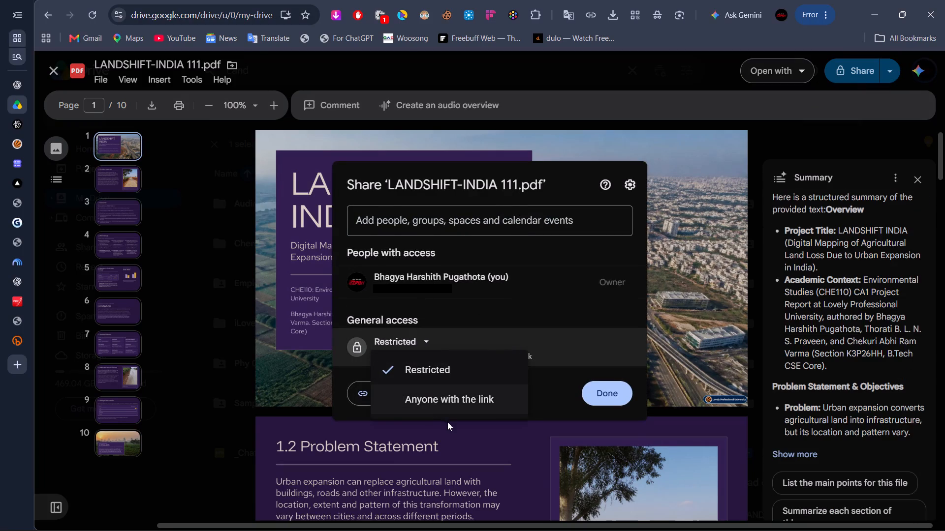
{"action": "left_click", "coordinate": [449, 410]}
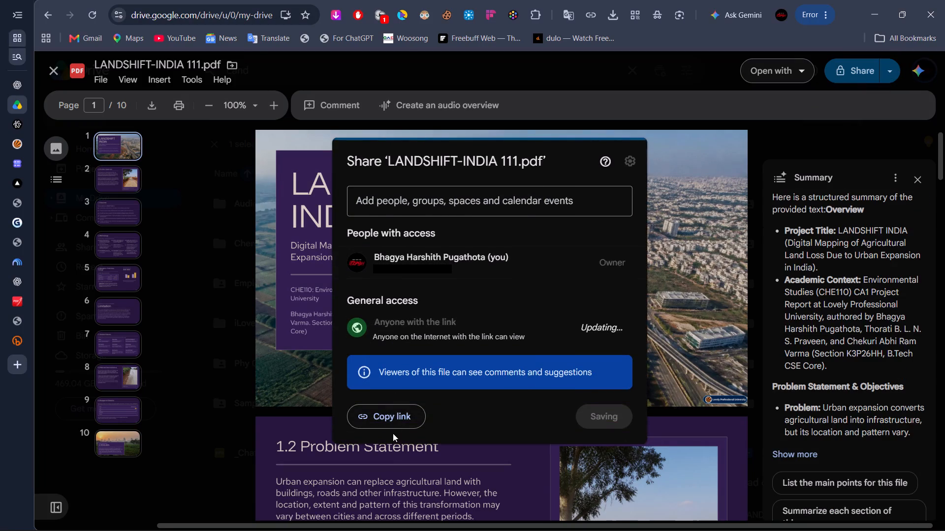
{"action": "left_click", "coordinate": [398, 420]}
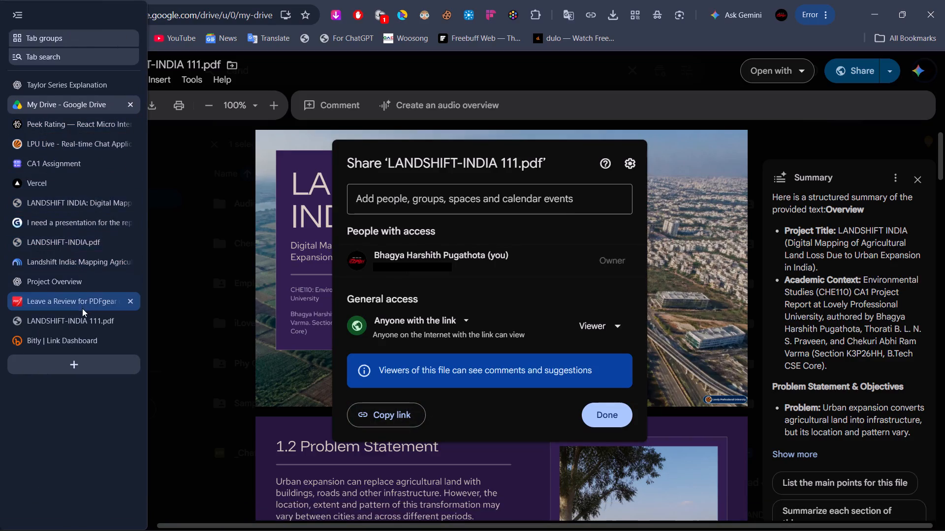
Shorten the copied Drive link in Bitly and copy the short link bit.ly/4zKJrfC.
{"action": "left_click", "coordinate": [82, 344]}
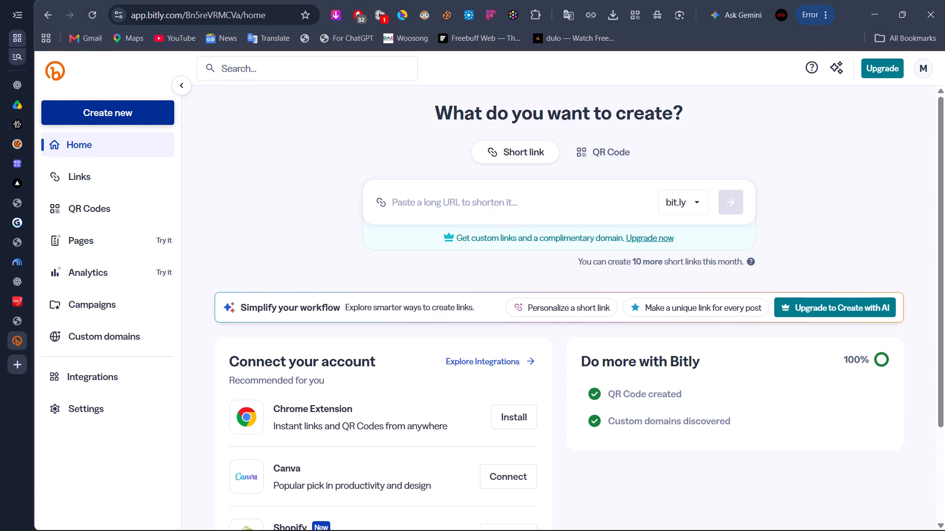
{"action": "left_click", "coordinate": [463, 202]}
{"action": "key", "text": "ctrl+v"}
{"action": "left_click", "coordinate": [730, 232]}
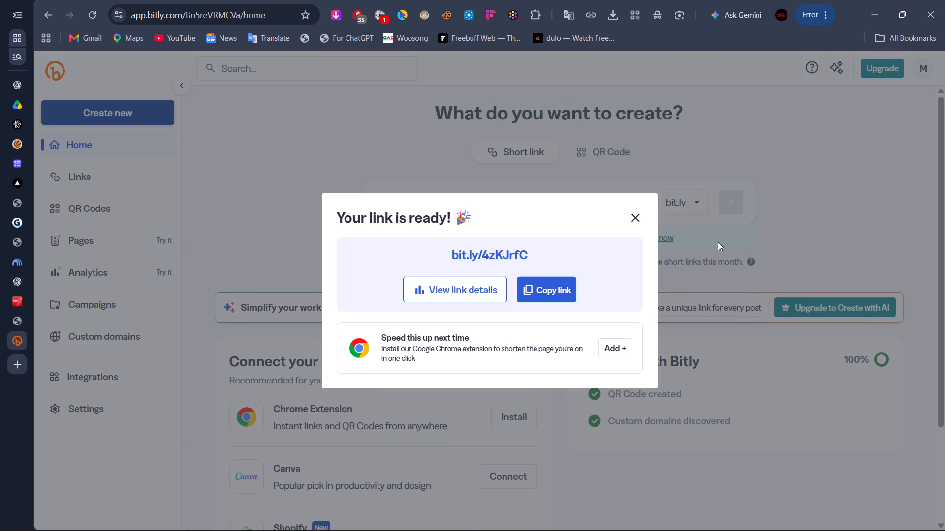
{"action": "left_click", "coordinate": [565, 284]}
{"action": "key", "text": "alt+Tab"}
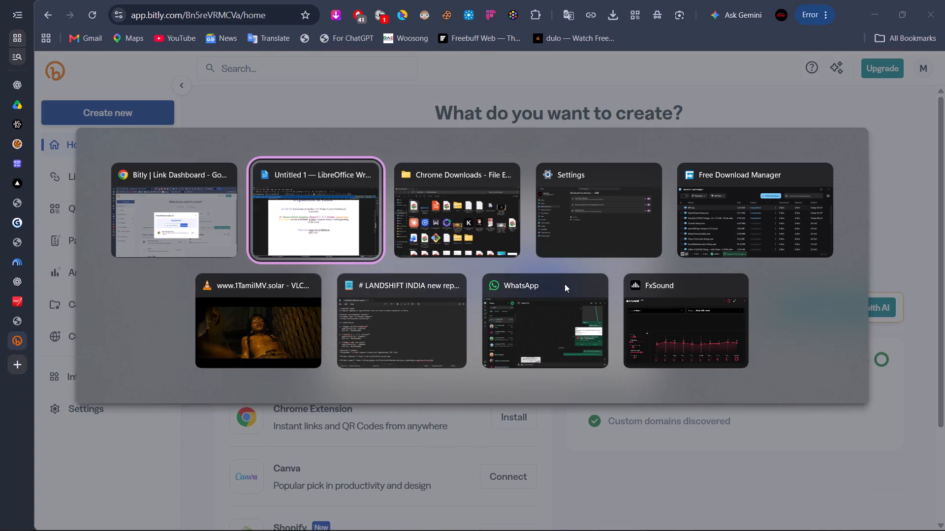
{"action": "key", "text": "ctrl+v"}
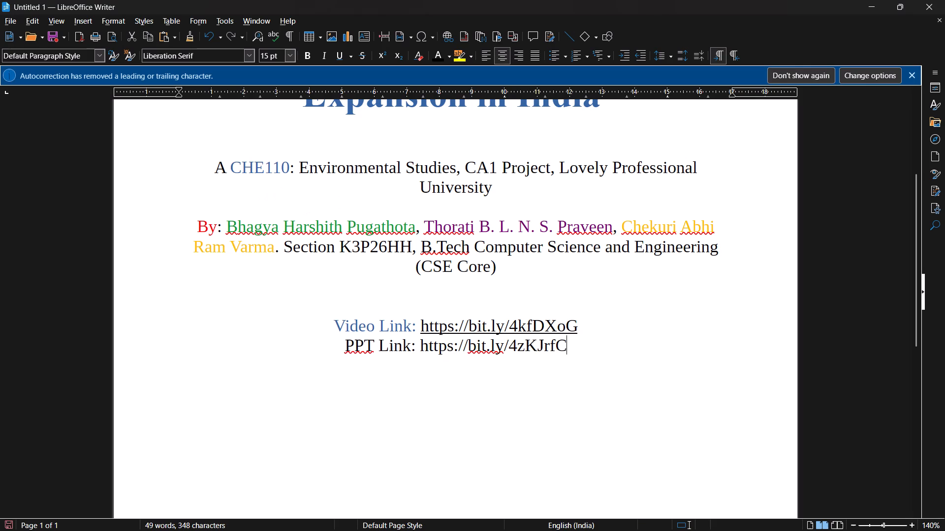
{"action": "key", "text": "ctrl+shift+Left"}
{"action": "key", "text": "ctrl+shift+Left"}
{"action": "key", "text": "ctrl+shift+Left"}
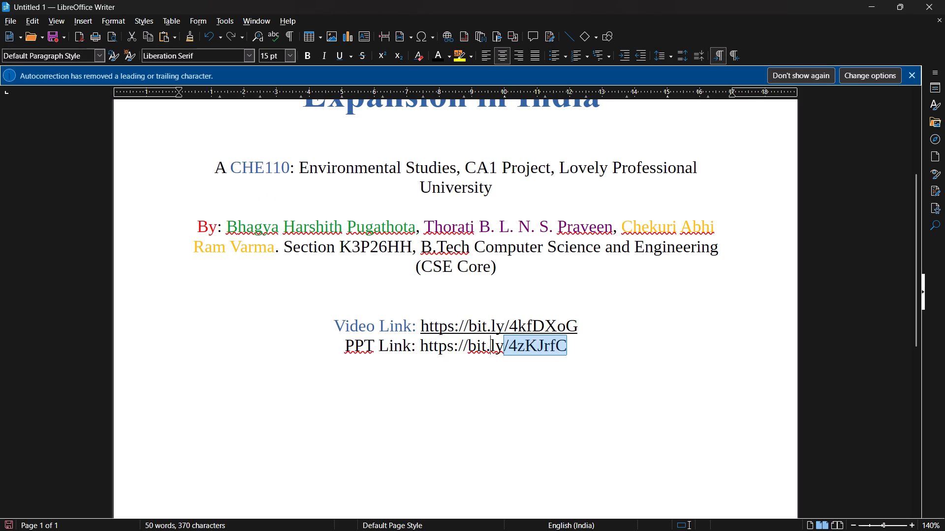
{"action": "key", "text": "ctrl+shift+Left"}
{"action": "key", "text": "ctrl+shift+Left"}
{"action": "key", "text": "ctrl+shift+Left"}
{"action": "key", "text": "ctrl+shift+Left"}
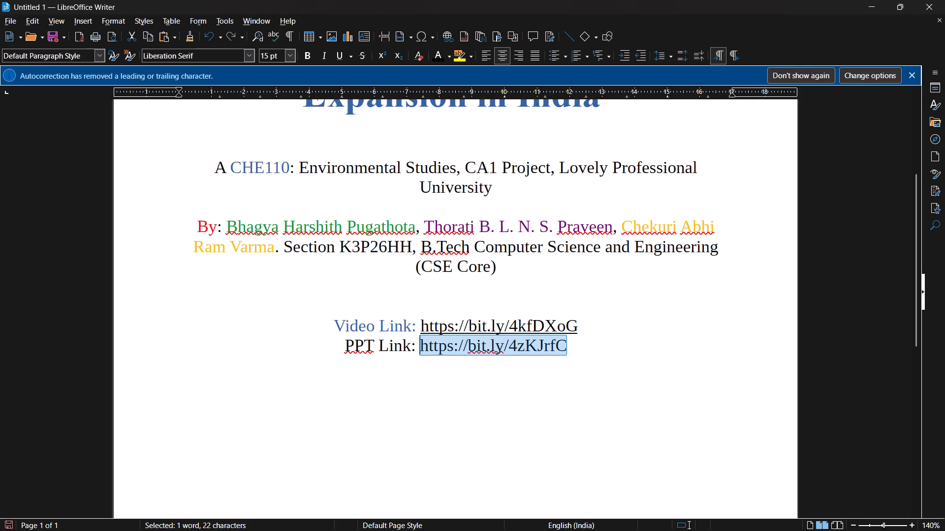
{"action": "right_click", "coordinate": [537, 348]}
{"action": "left_click", "coordinate": [615, 478]}
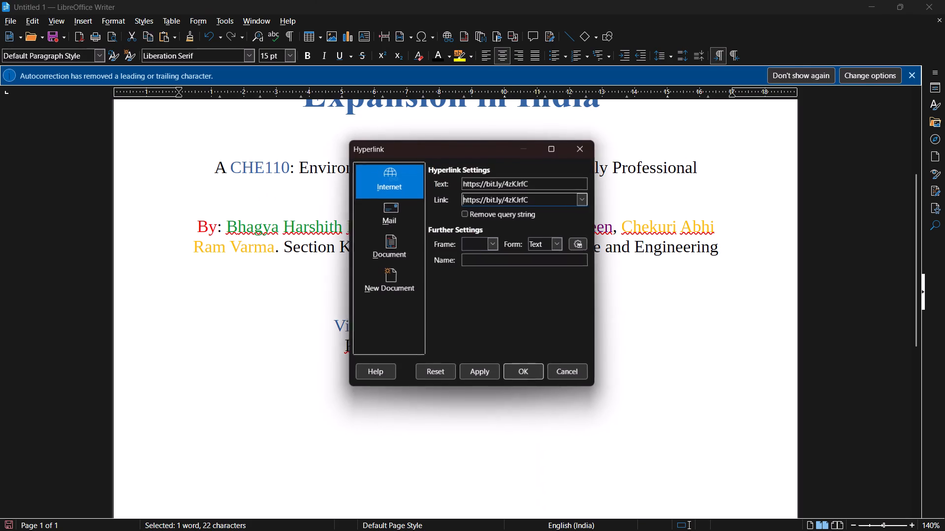
{"action": "left_click", "coordinate": [497, 376]}
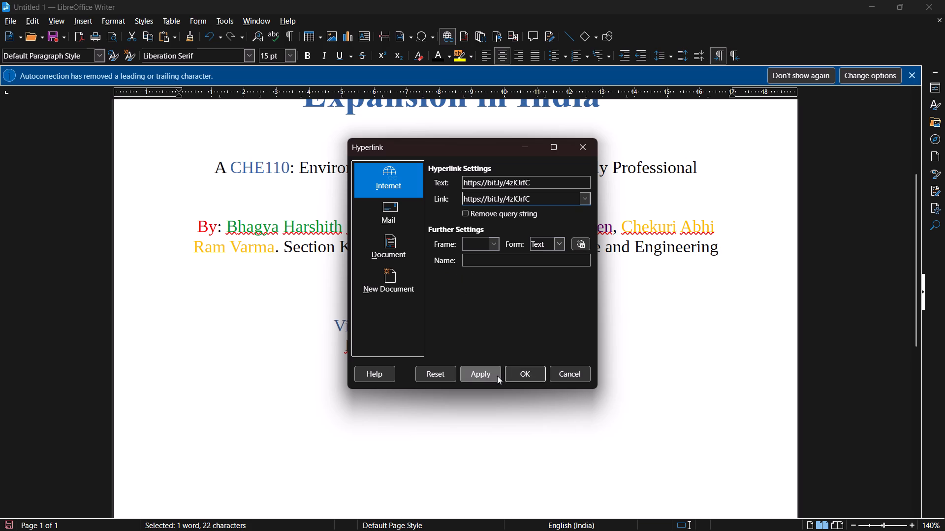
{"action": "left_click", "coordinate": [514, 374]}
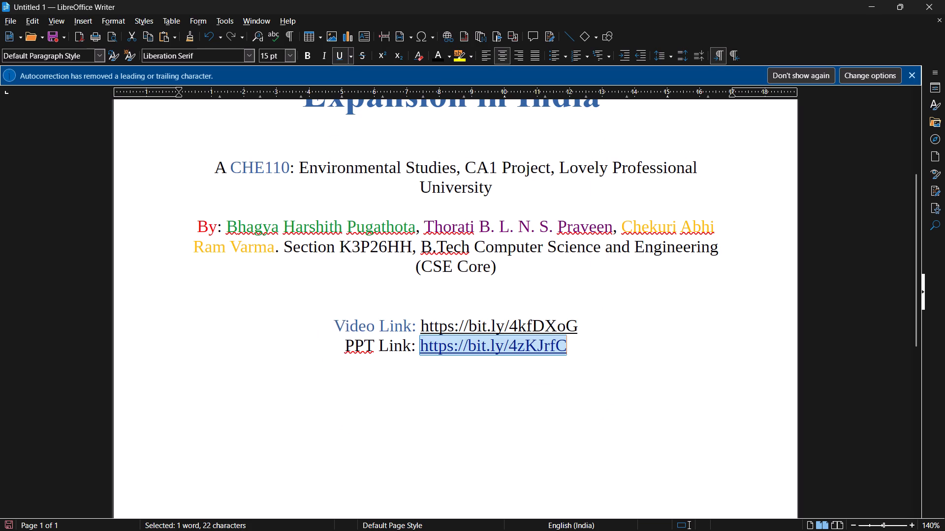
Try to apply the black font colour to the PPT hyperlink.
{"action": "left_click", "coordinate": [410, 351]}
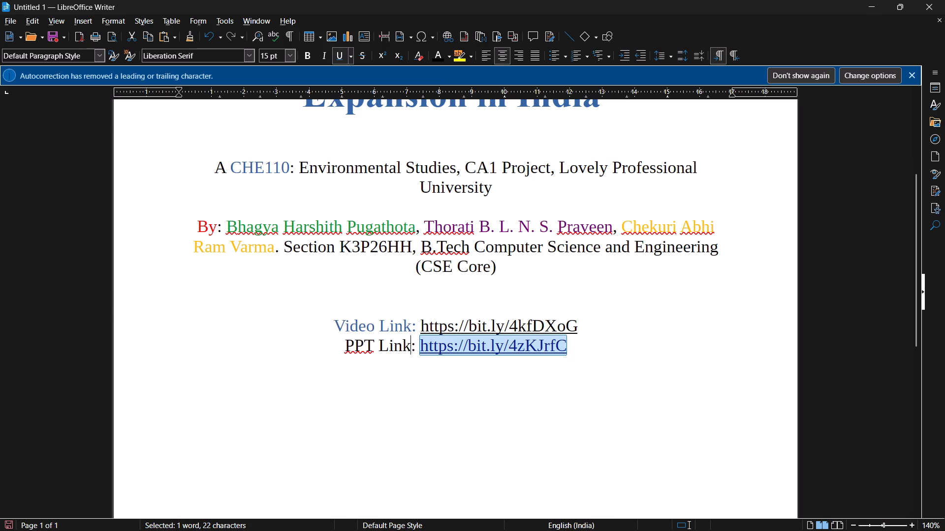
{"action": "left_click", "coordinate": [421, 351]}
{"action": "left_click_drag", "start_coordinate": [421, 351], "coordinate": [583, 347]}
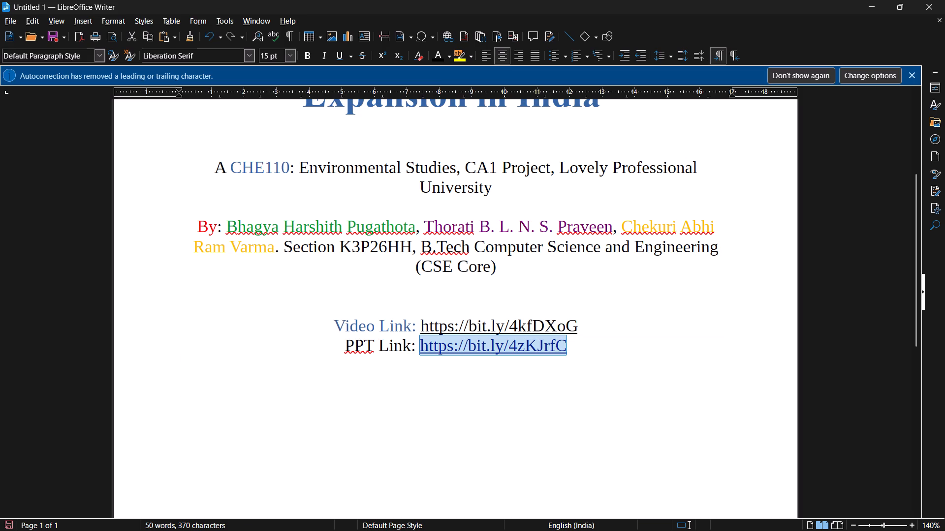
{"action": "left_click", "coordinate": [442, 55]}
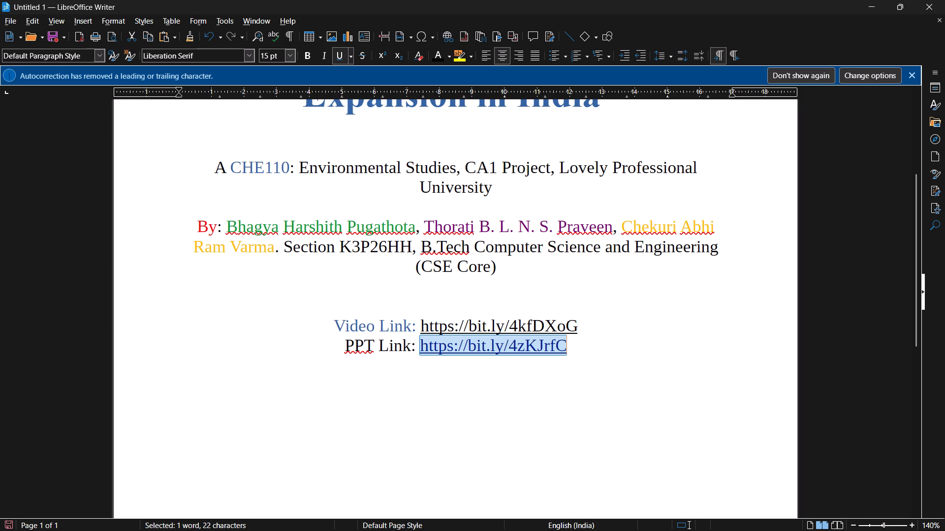
Set the font colour of the "PPT Link:" label to Dark Blue 1.
{"action": "left_click_drag", "start_coordinate": [414, 341], "coordinate": [344, 348]}
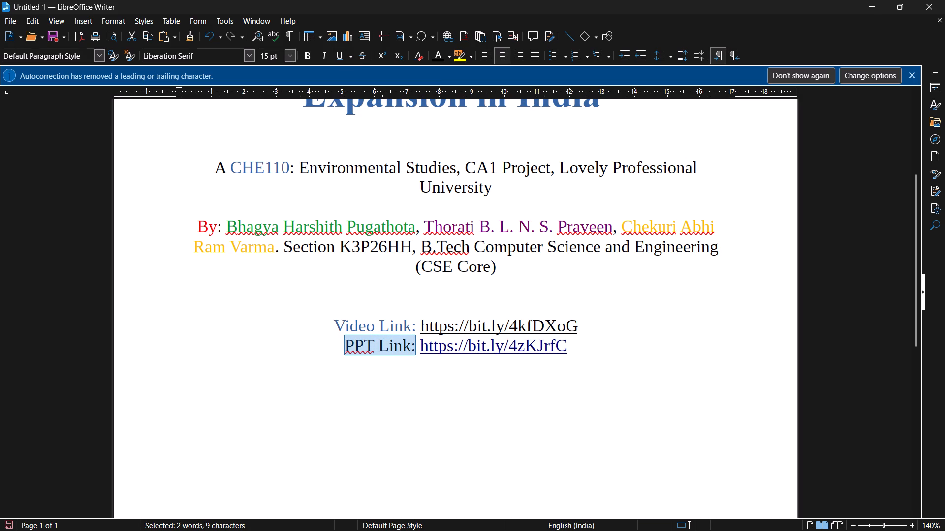
{"action": "left_click", "coordinate": [447, 51]}
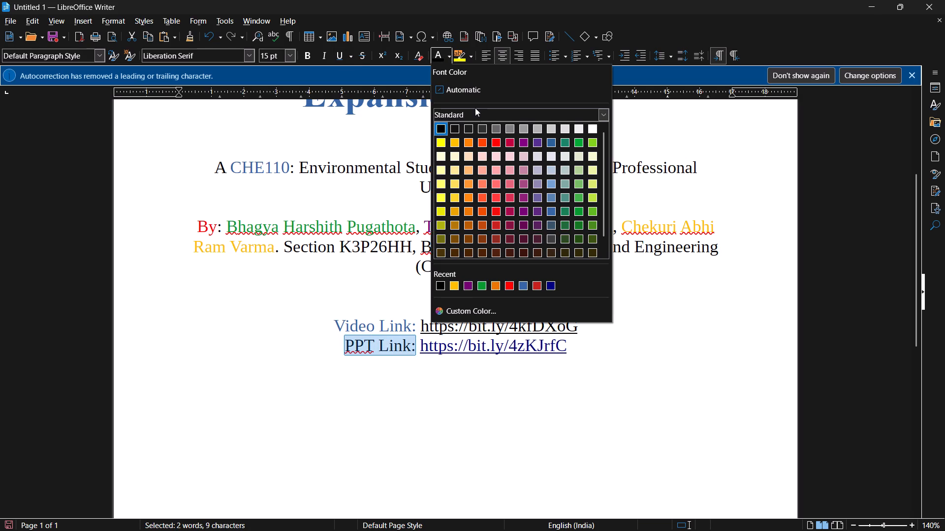
{"action": "left_click", "coordinate": [519, 287]}
{"action": "left_click", "coordinate": [635, 360]}
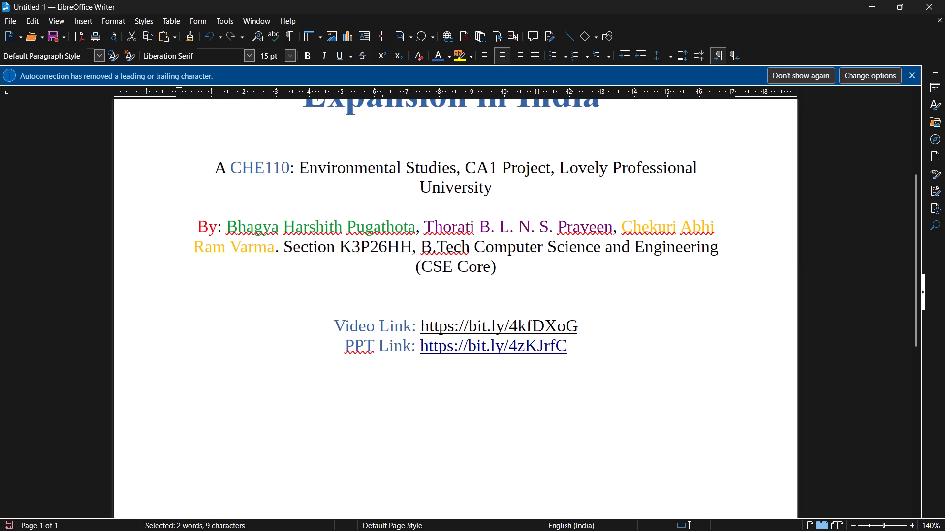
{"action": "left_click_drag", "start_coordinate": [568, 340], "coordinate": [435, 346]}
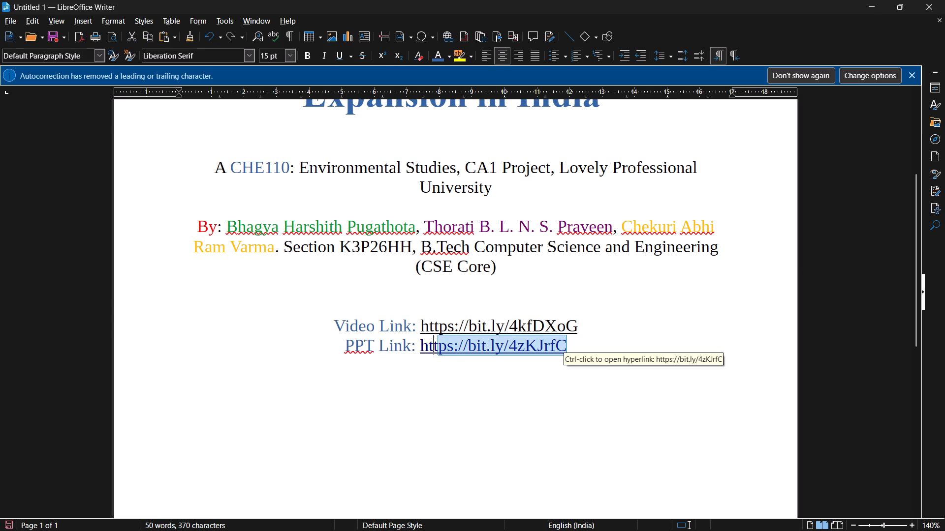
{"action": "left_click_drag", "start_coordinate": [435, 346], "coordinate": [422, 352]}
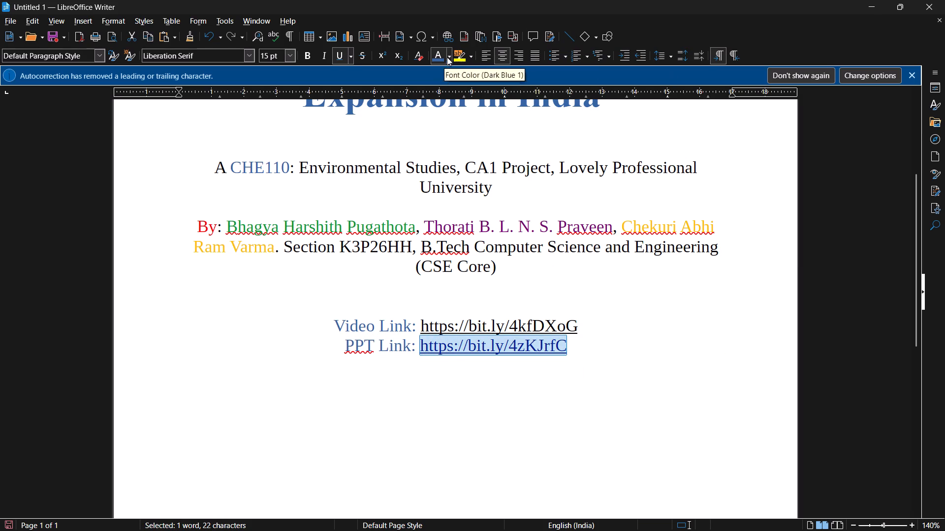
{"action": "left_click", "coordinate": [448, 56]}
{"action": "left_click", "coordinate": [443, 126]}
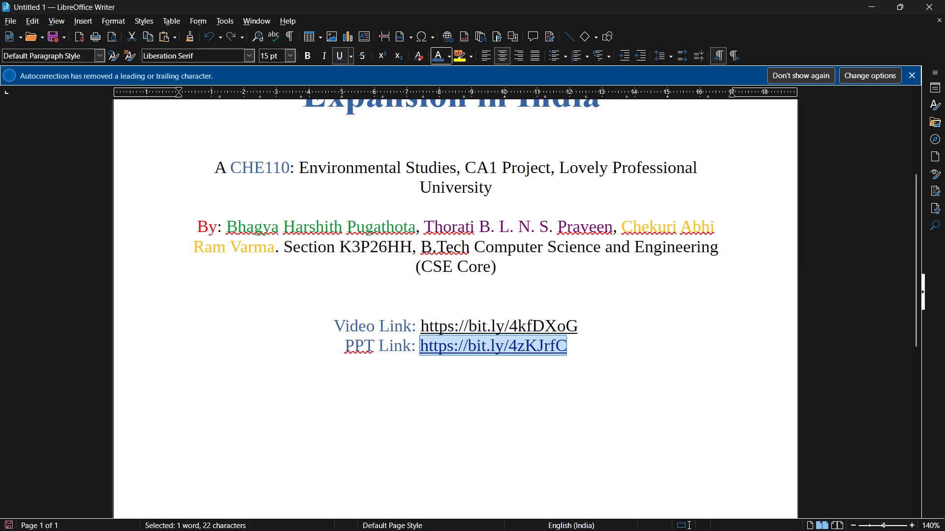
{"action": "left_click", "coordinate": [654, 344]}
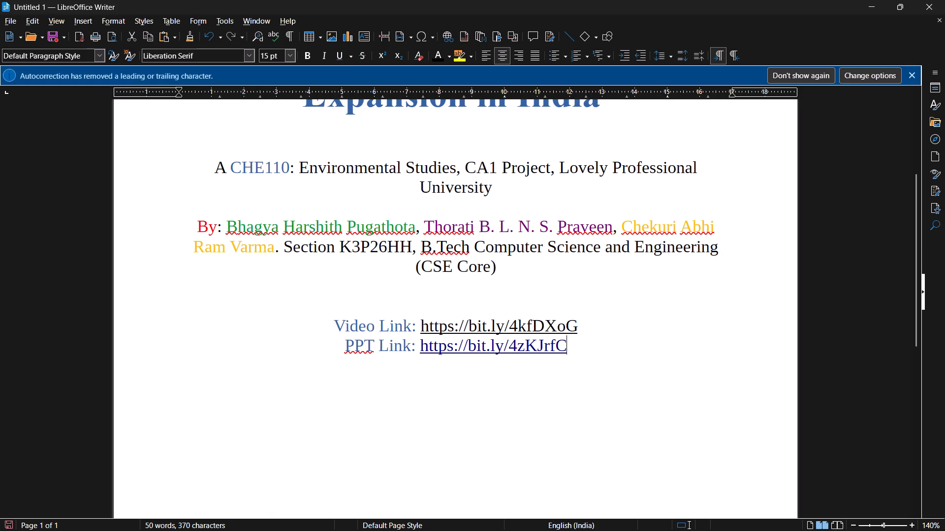
{"action": "scroll", "coordinate": [654, 344], "scroll_direction": "up", "scroll_amount": 7, "text": "ctrl"}
{"action": "scroll", "coordinate": [654, 344], "scroll_direction": "down", "scroll_amount": 1, "text": "ctrl"}
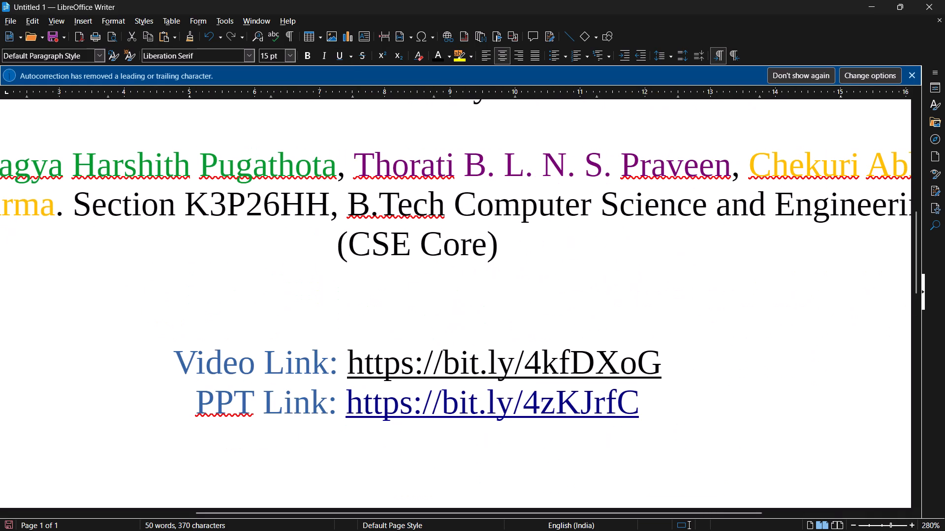
{"action": "left_click_drag", "start_coordinate": [643, 411], "coordinate": [344, 395]}
{"action": "right_click", "coordinate": [390, 404]}
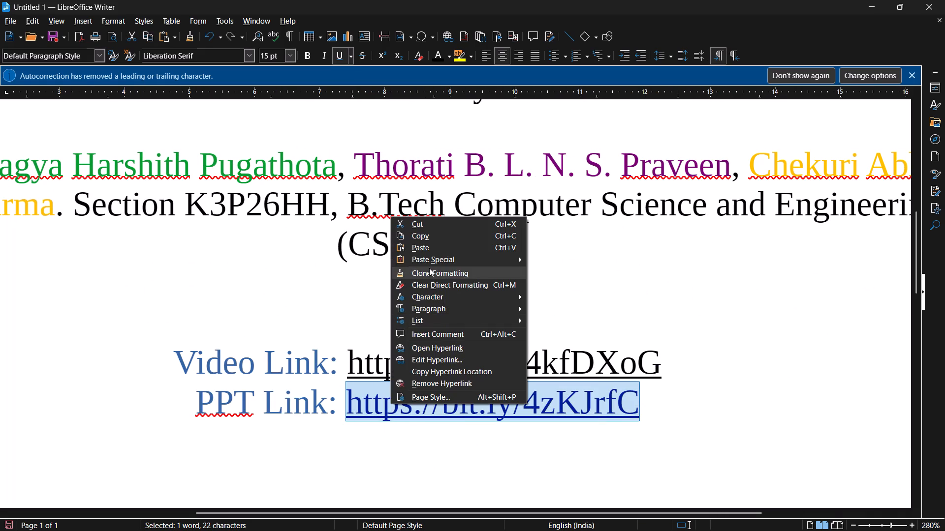
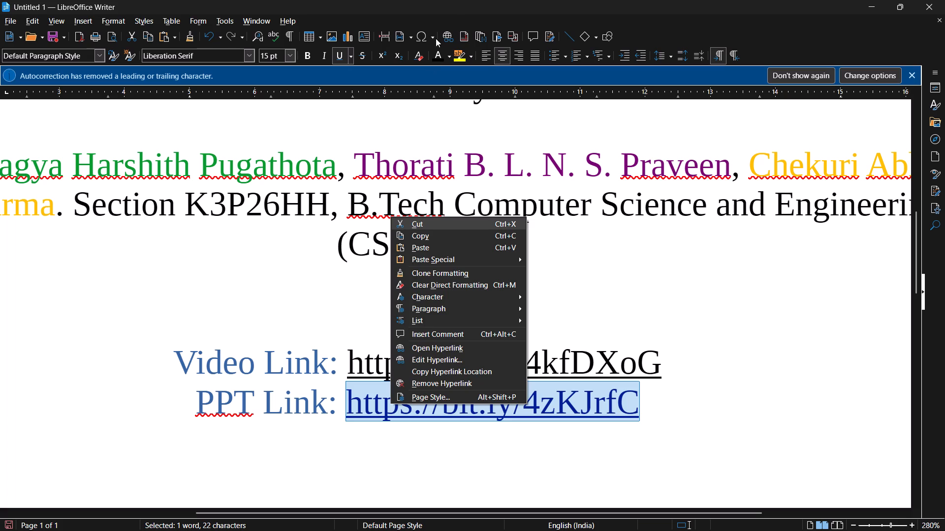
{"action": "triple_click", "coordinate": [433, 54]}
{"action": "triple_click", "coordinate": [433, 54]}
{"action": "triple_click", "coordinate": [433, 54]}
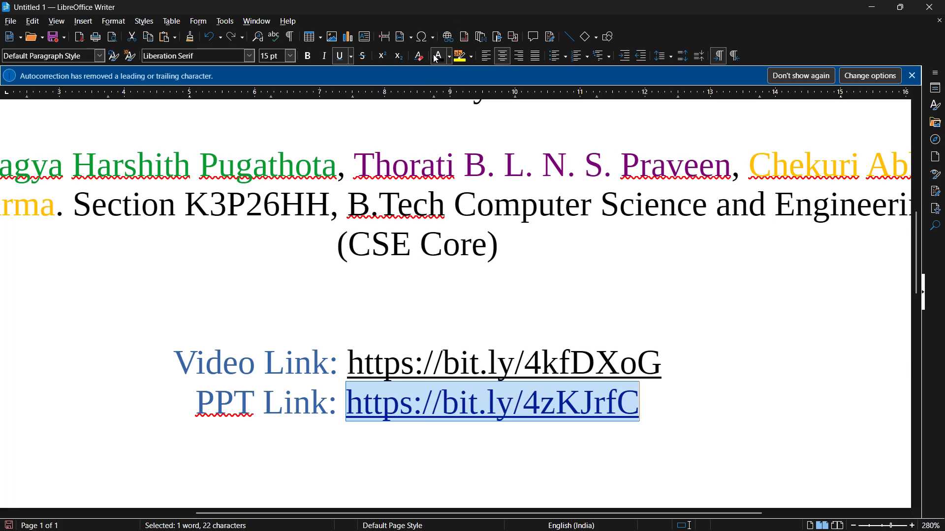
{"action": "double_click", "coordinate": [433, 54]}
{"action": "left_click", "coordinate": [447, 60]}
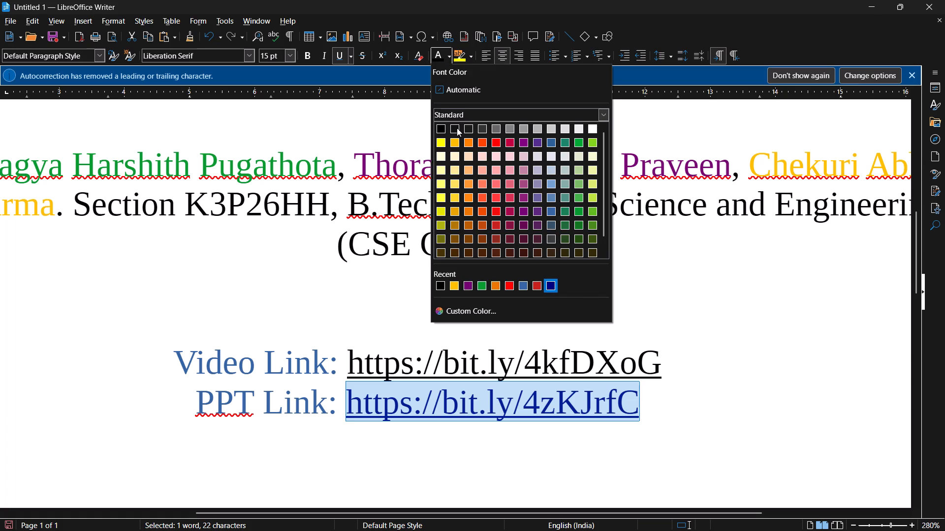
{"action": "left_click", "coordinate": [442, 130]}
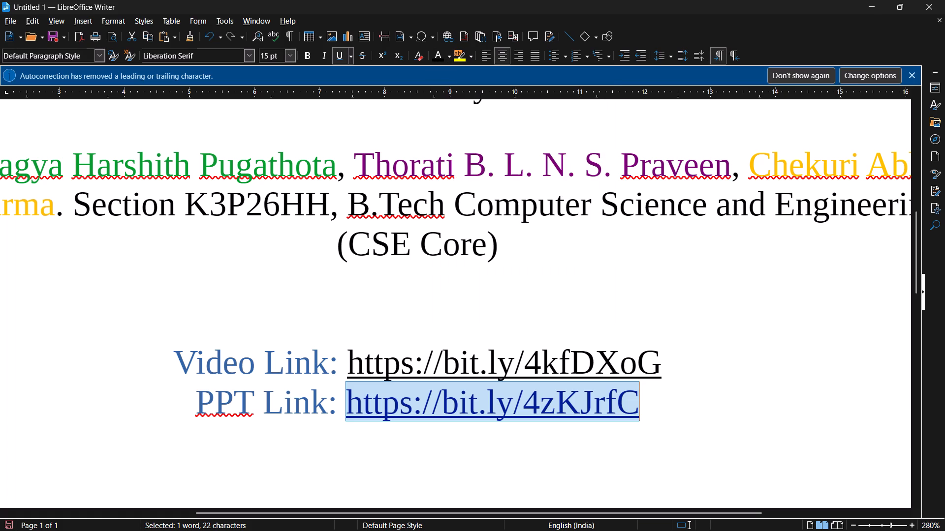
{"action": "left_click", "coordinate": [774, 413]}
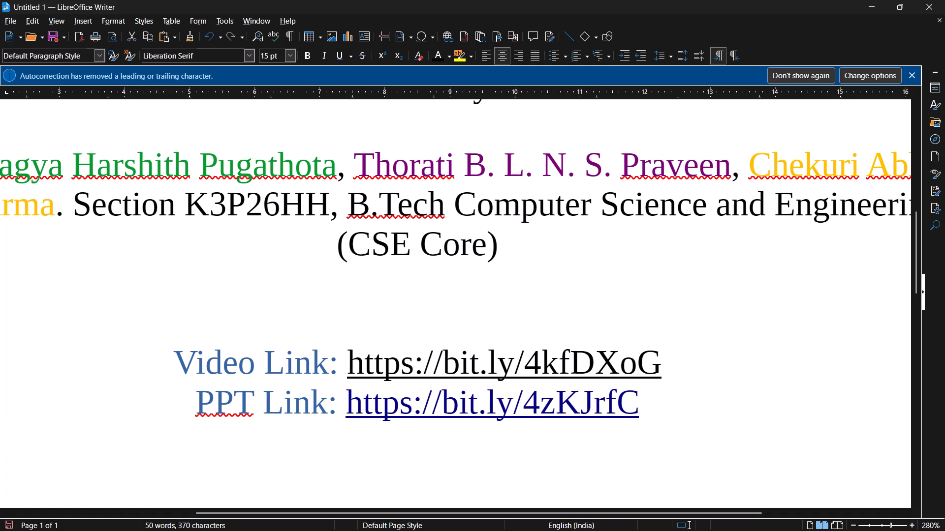
{"action": "left_click_drag", "start_coordinate": [646, 399], "coordinate": [354, 410]}
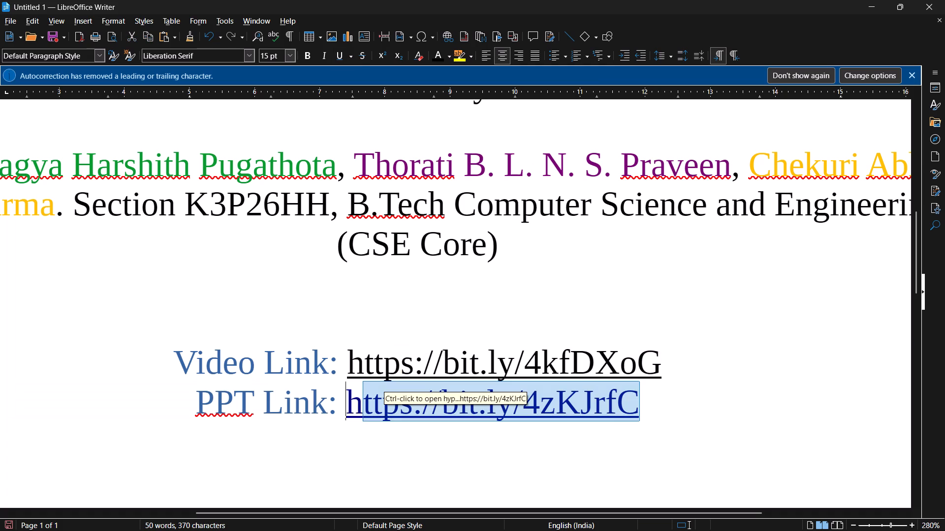
{"action": "left_click_drag", "start_coordinate": [354, 410], "coordinate": [349, 411]}
{"action": "right_click", "coordinate": [380, 408]}
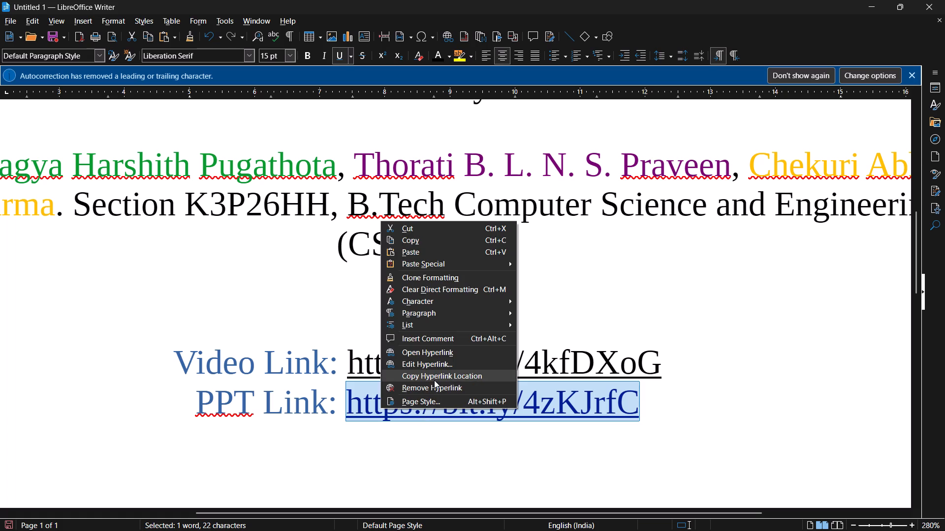
{"action": "left_click", "coordinate": [438, 363]}
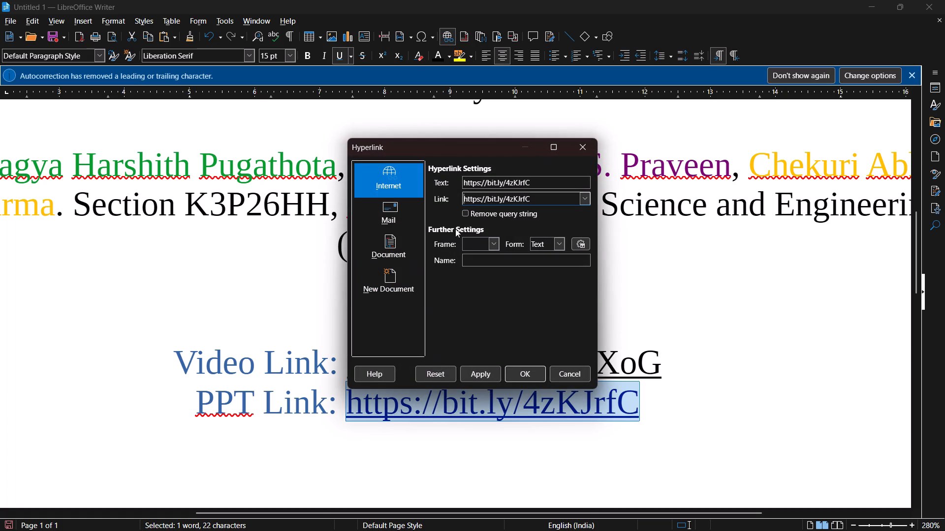
{"action": "left_click", "coordinate": [524, 376]}
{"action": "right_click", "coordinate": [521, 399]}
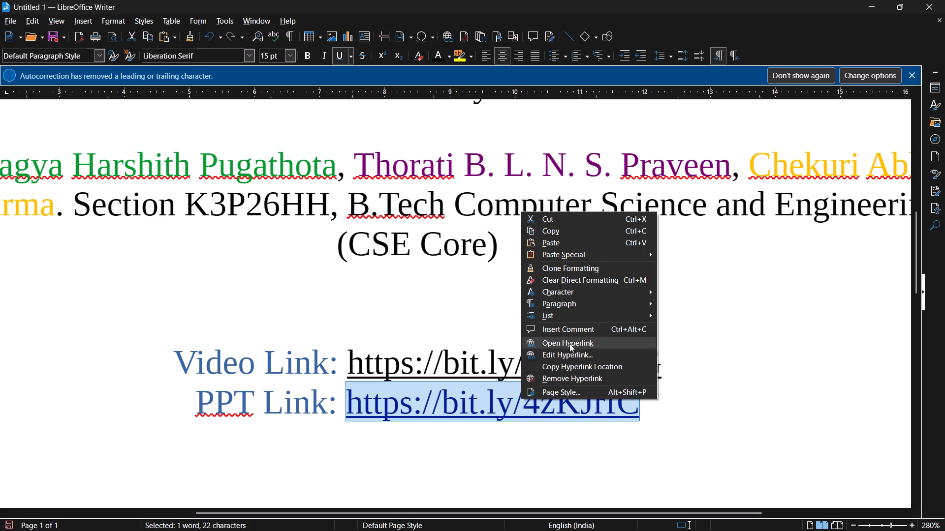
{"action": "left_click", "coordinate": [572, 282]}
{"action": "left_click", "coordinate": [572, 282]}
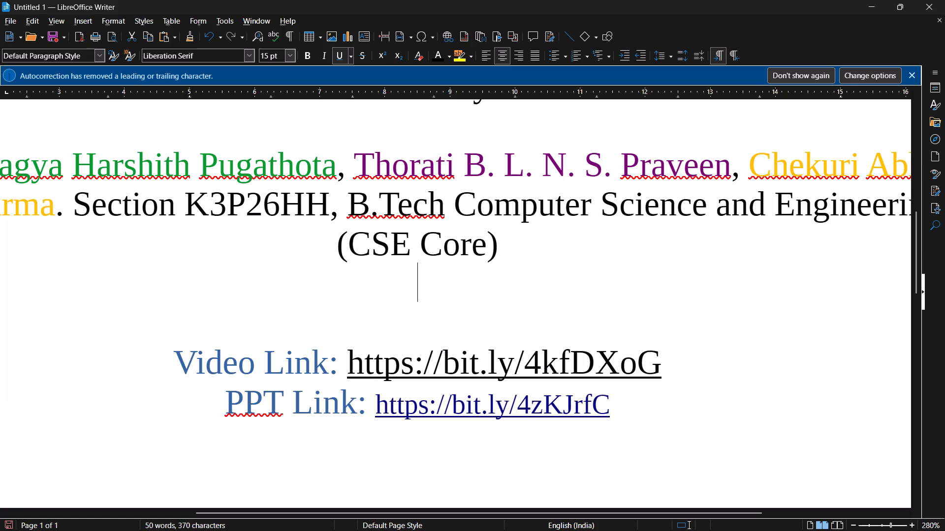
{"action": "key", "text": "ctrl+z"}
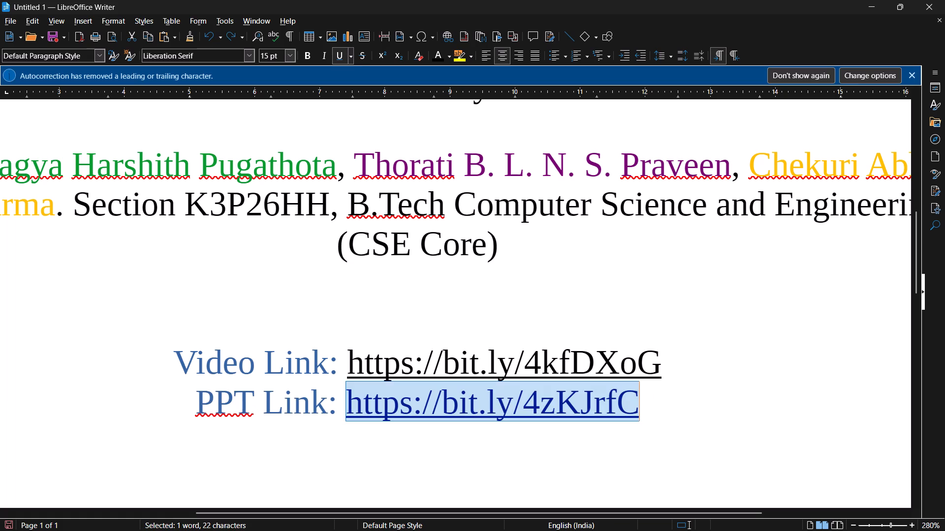
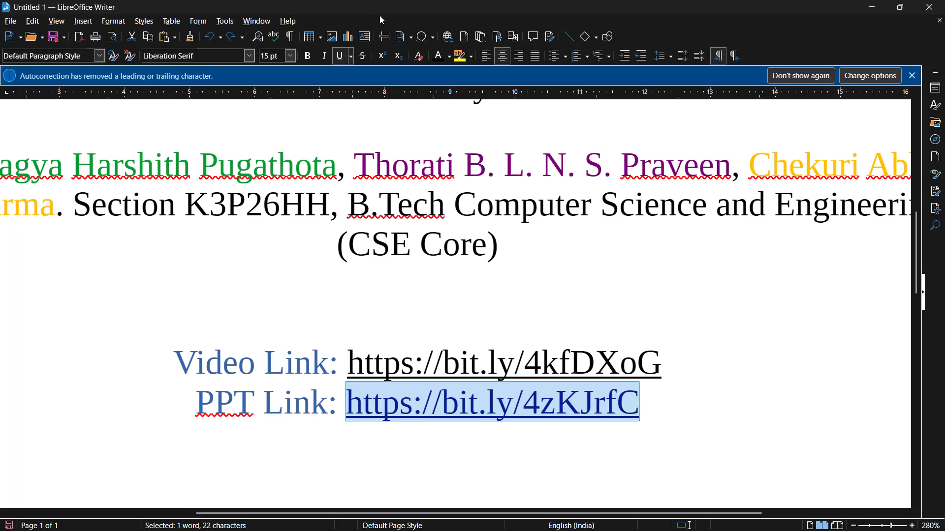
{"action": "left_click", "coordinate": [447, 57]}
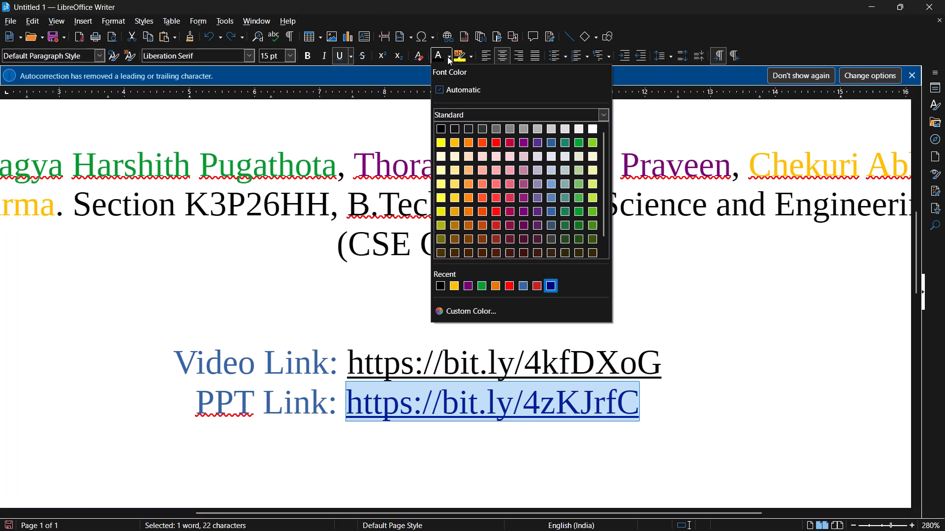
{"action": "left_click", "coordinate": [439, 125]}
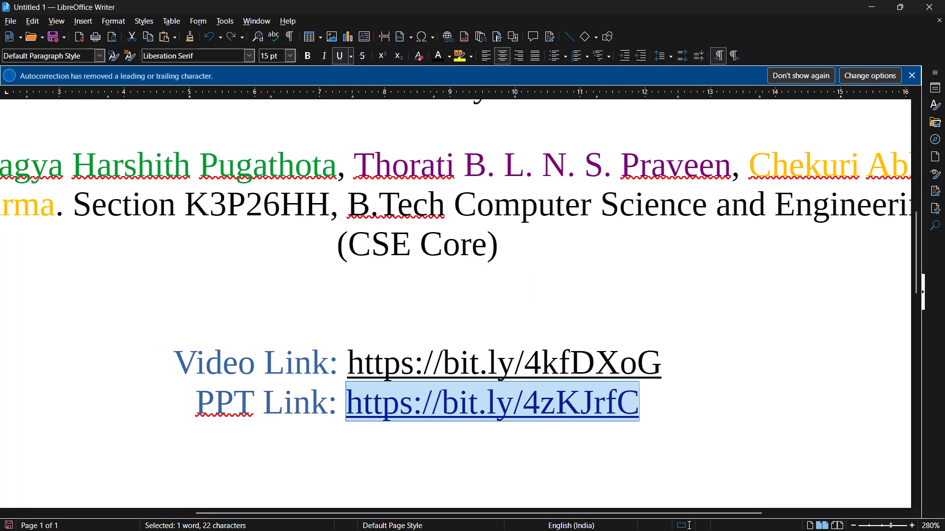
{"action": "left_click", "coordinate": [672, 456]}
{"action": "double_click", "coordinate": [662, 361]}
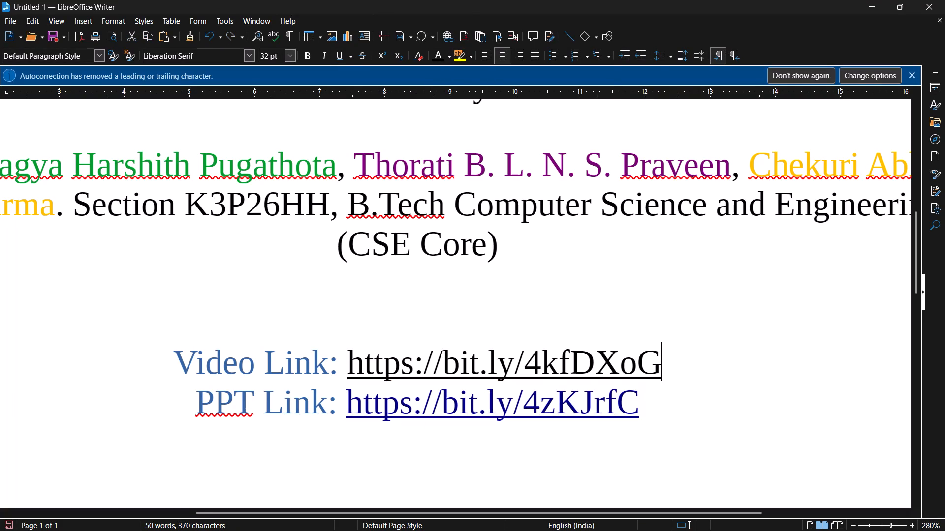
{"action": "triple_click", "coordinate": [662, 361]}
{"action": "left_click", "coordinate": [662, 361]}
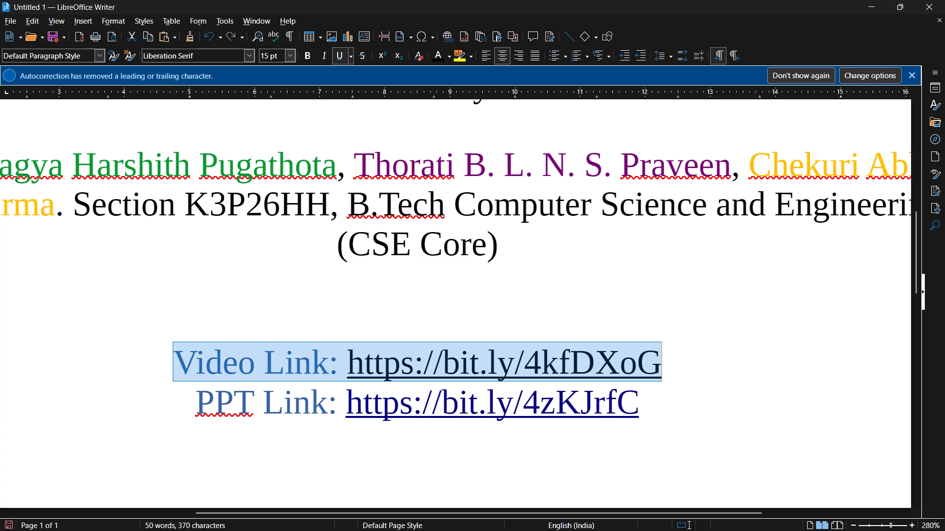
Set the font colour of the whole PPT Link line, including its hyperlink, to the recently used blue.
{"action": "left_click_drag", "start_coordinate": [652, 419], "coordinate": [222, 417]}
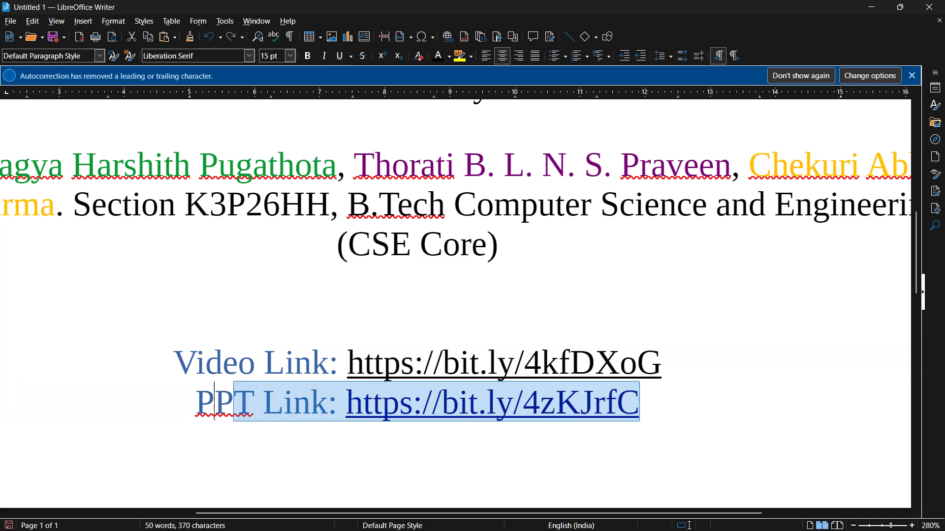
{"action": "left_click_drag", "start_coordinate": [222, 417], "coordinate": [197, 415]}
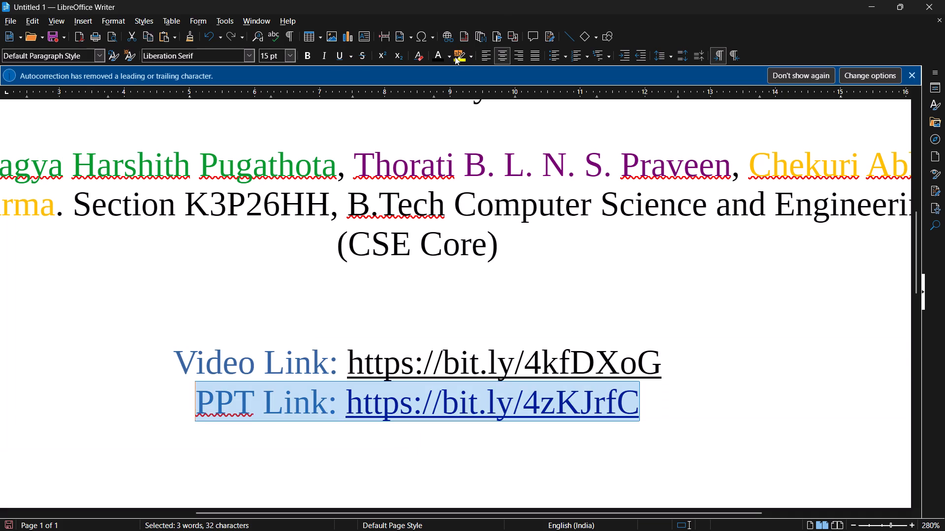
{"action": "left_click", "coordinate": [449, 55]}
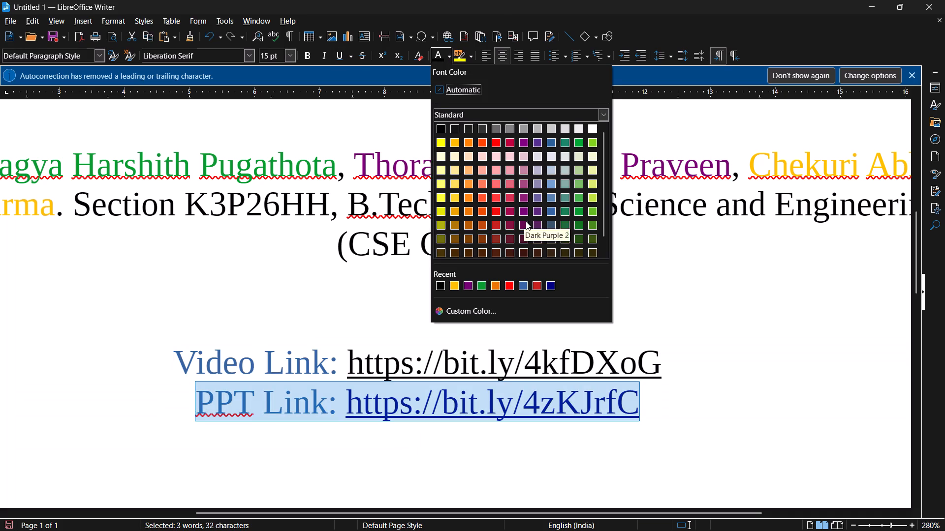
{"action": "left_click", "coordinate": [524, 286]}
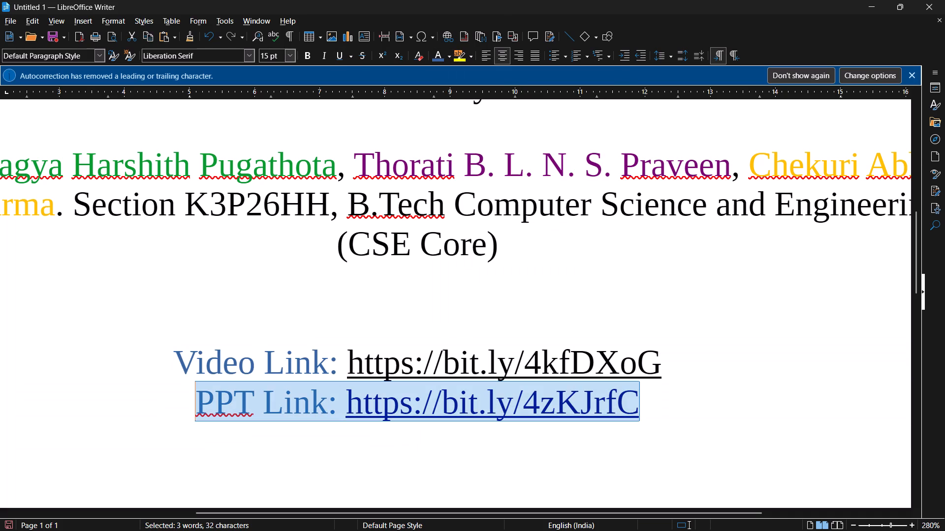
{"action": "left_click", "coordinate": [314, 425]}
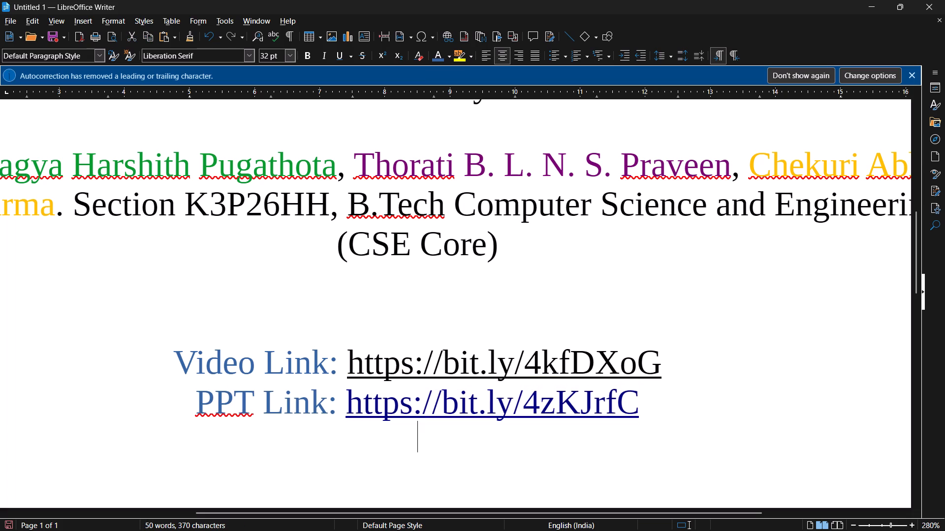
Set the font colour of the "PPT Link:" and "Video Link:" labels to black, leaving out the hyperlinks.
{"action": "left_click_drag", "start_coordinate": [334, 412], "coordinate": [203, 399]}
{"action": "left_click", "coordinate": [448, 56]}
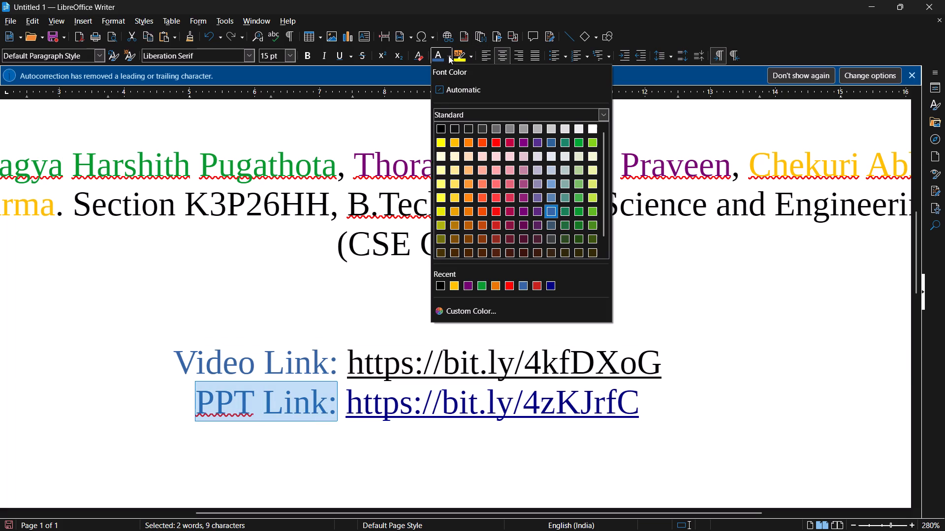
{"action": "left_click", "coordinate": [441, 127]}
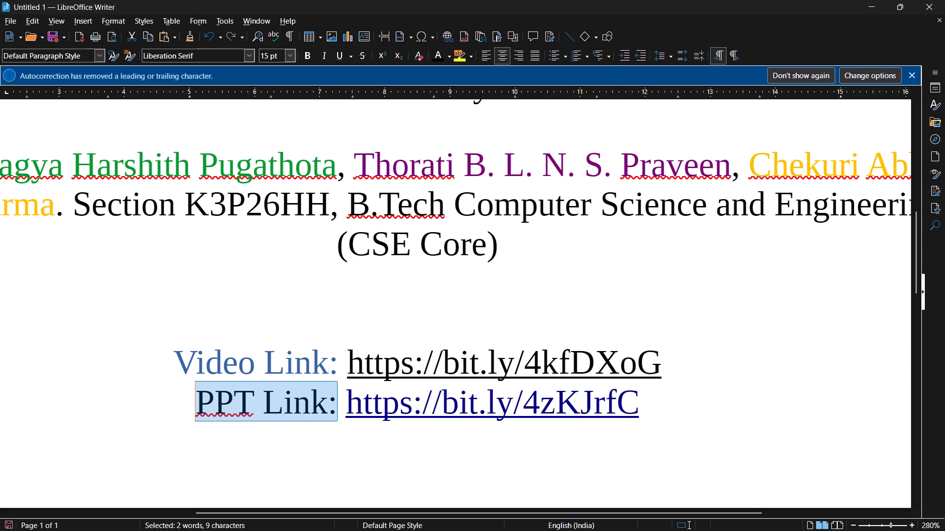
{"action": "left_click", "coordinate": [339, 364]}
{"action": "left_click_drag", "start_coordinate": [339, 364], "coordinate": [177, 352]}
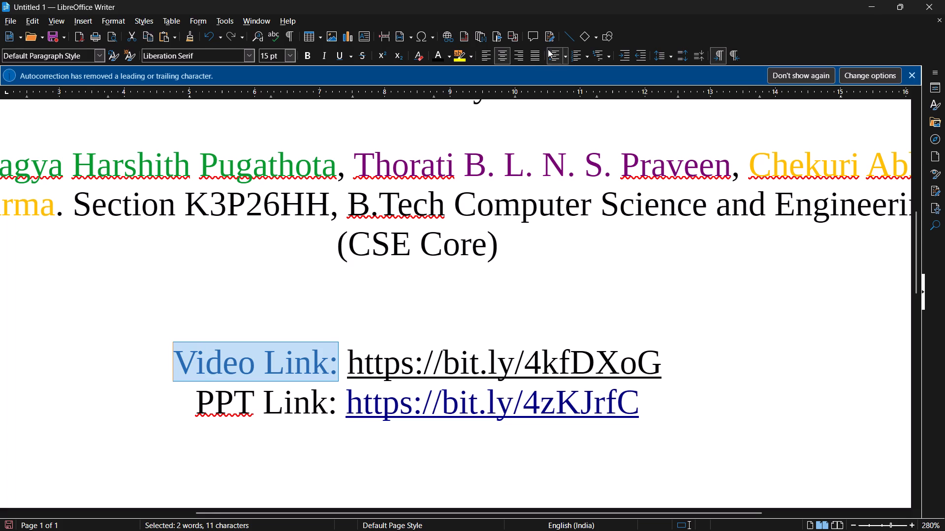
{"action": "left_click", "coordinate": [440, 51]}
{"action": "left_click", "coordinate": [370, 293]}
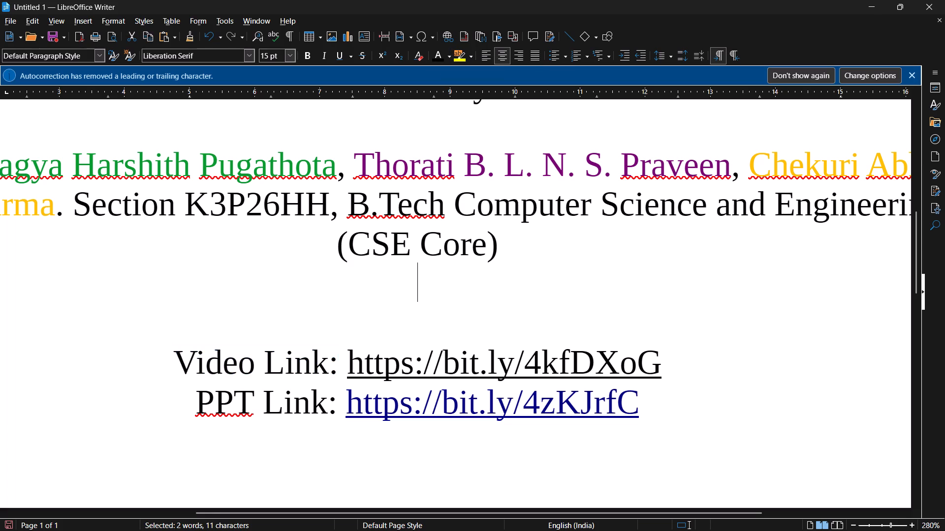
{"action": "left_click_drag", "start_coordinate": [351, 368], "coordinate": [633, 378]}
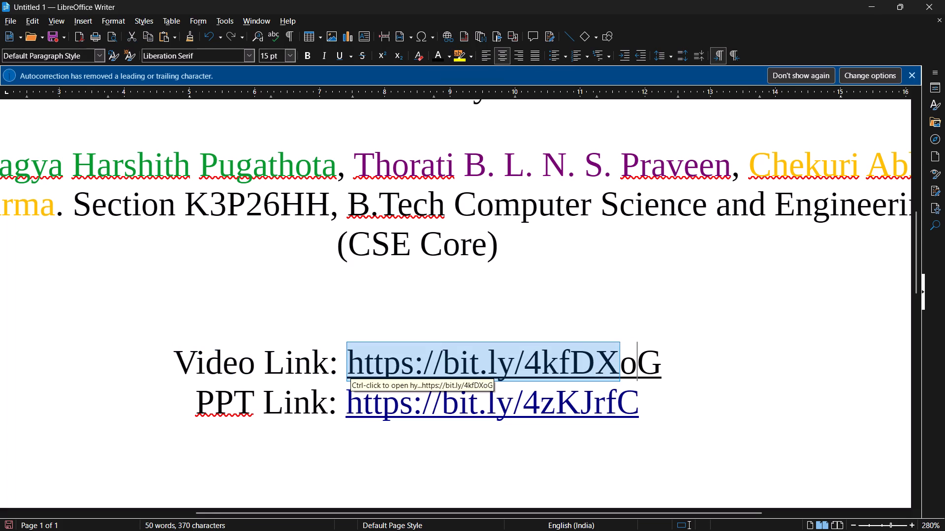
{"action": "left_click_drag", "start_coordinate": [633, 378], "coordinate": [658, 378]}
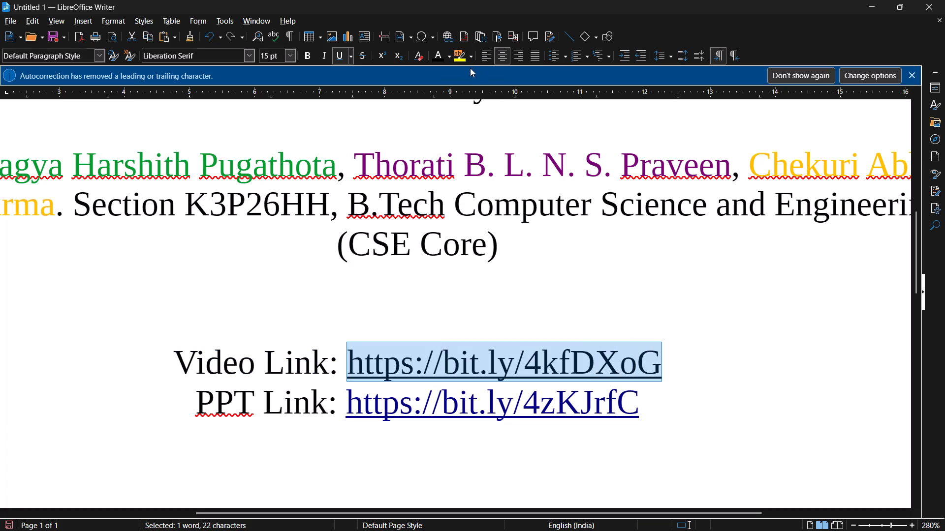
{"action": "left_click", "coordinate": [445, 58]}
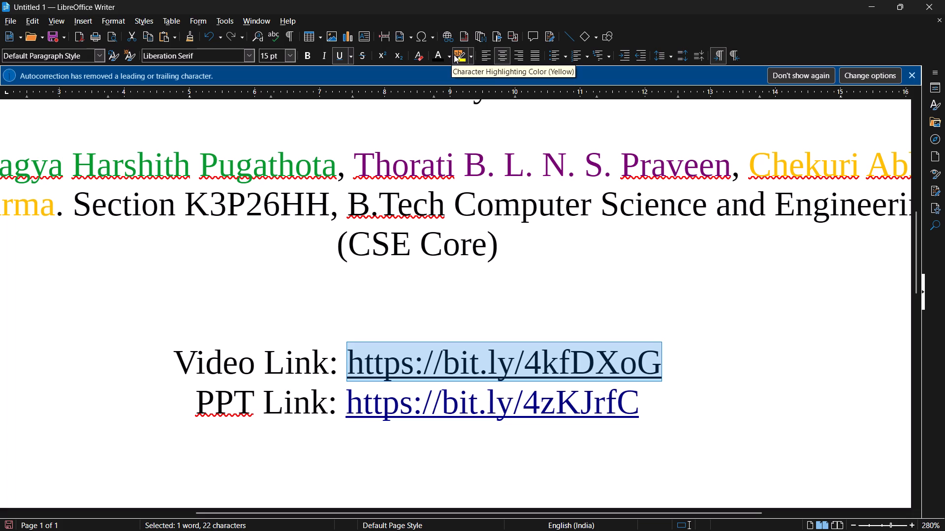
{"action": "left_click", "coordinate": [454, 54]}
{"action": "left_click", "coordinate": [459, 55]}
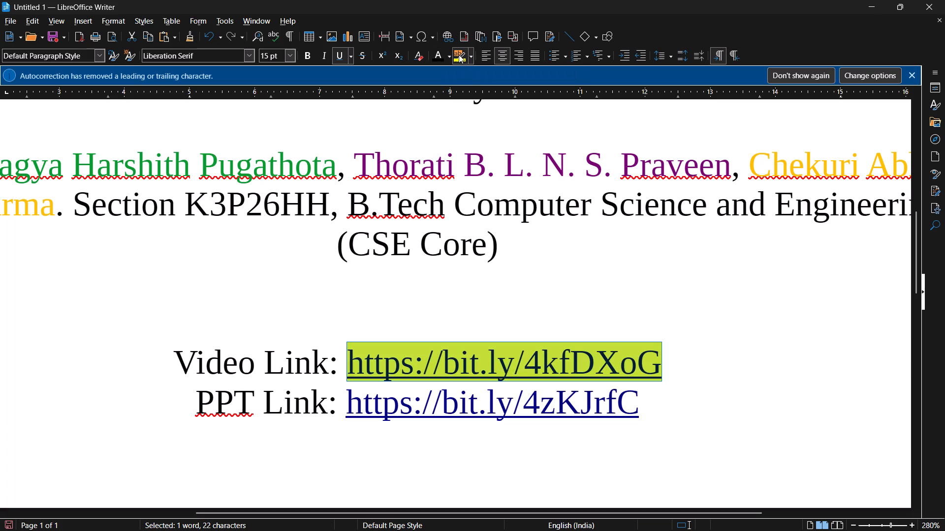
{"action": "left_click", "coordinate": [459, 59]}
{"action": "left_click", "coordinate": [447, 57]}
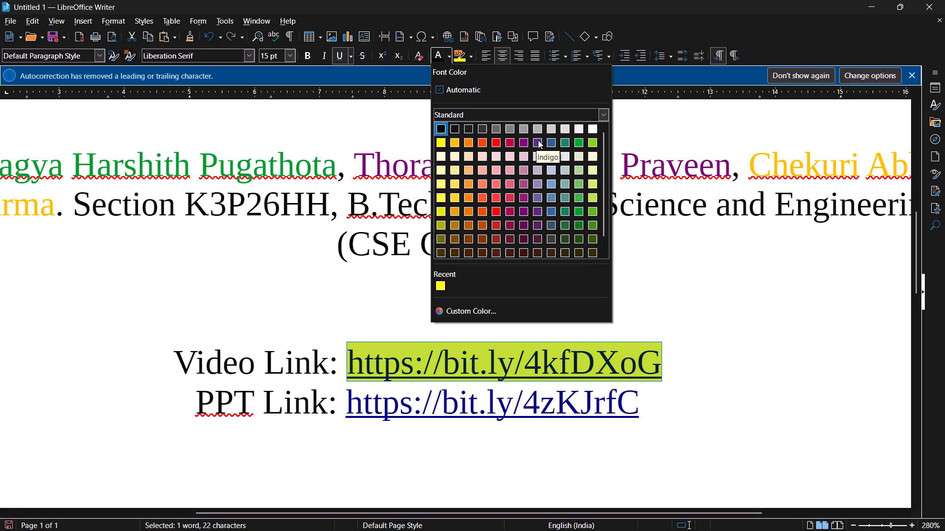
{"action": "left_click", "coordinate": [538, 140]}
{"action": "left_click", "coordinate": [583, 369]}
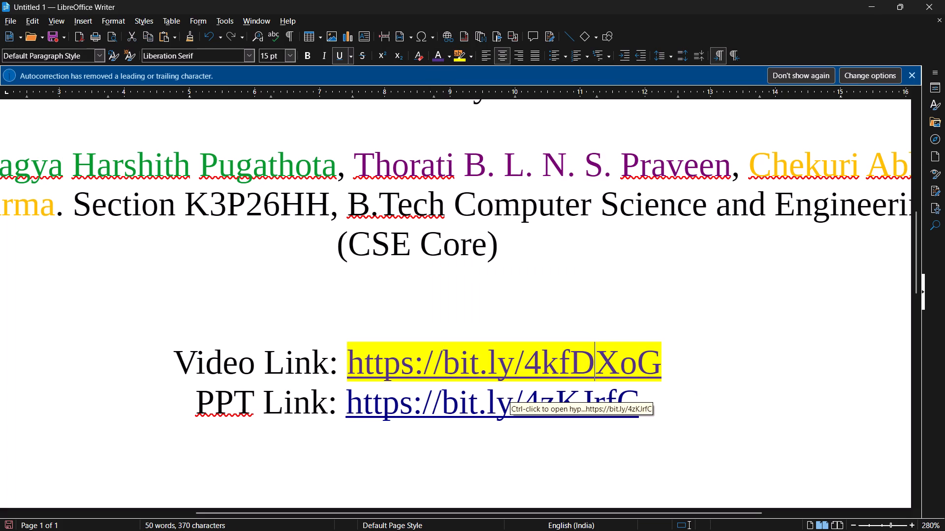
{"action": "left_click", "coordinate": [643, 411]}
{"action": "left_click_drag", "start_coordinate": [643, 411], "coordinate": [415, 394]}
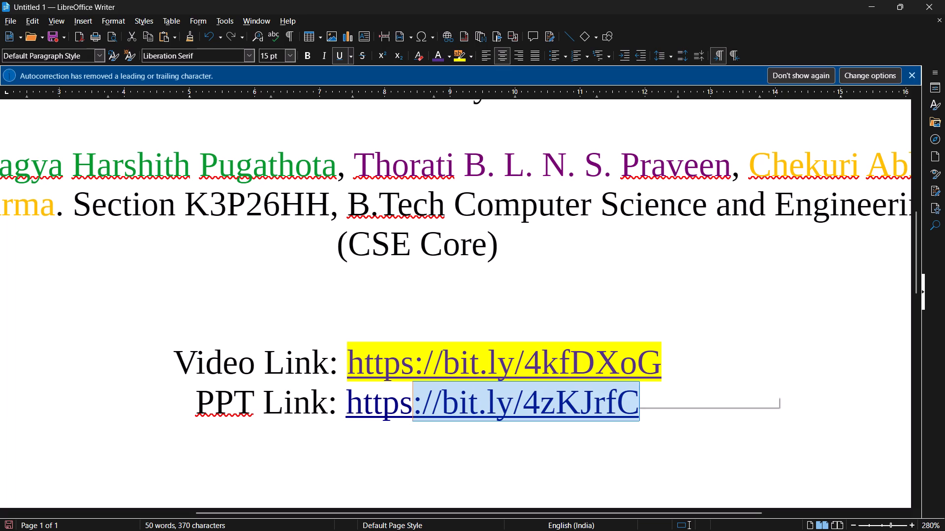
{"action": "left_click_drag", "start_coordinate": [415, 394], "coordinate": [351, 390]}
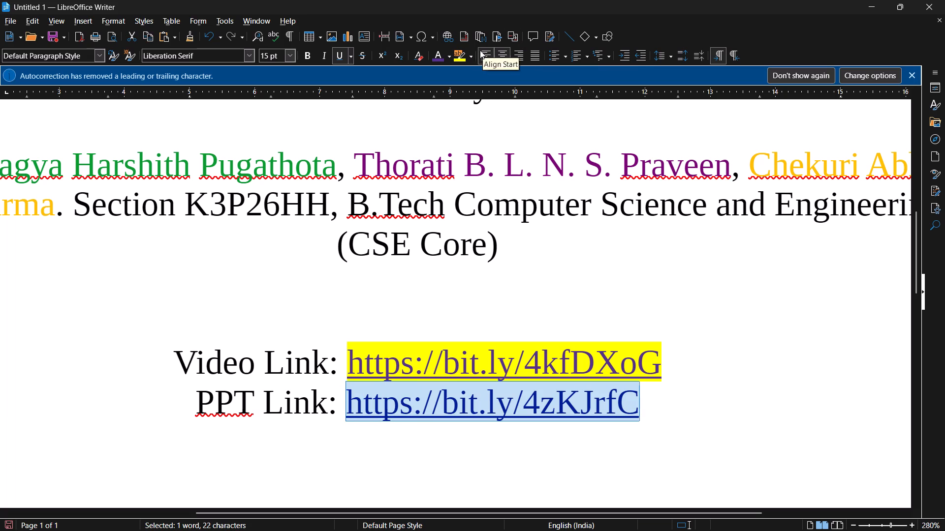
{"action": "left_click", "coordinate": [459, 56]}
{"action": "left_click", "coordinate": [705, 364]}
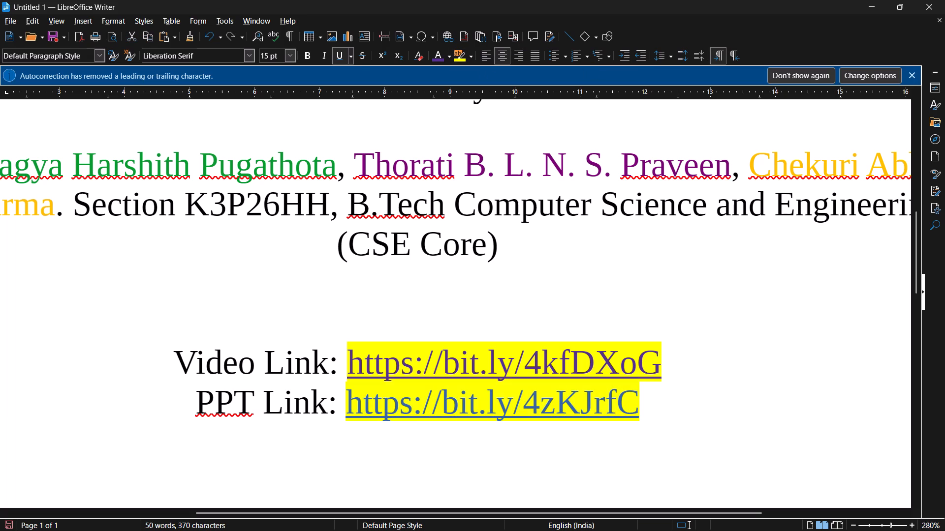
Review the title page from the main title down to the highlighted link lines.
{"action": "scroll", "coordinate": [705, 364], "scroll_direction": "down", "scroll_amount": 4, "text": "ctrl"}
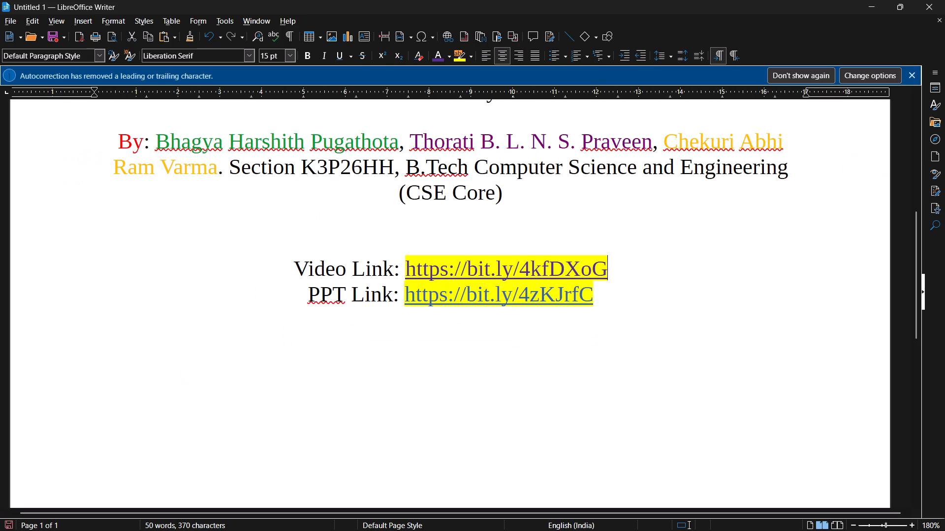
{"action": "scroll", "coordinate": [705, 364], "scroll_direction": "down", "scroll_amount": 2, "text": "ctrl"}
{"action": "scroll", "coordinate": [705, 364], "scroll_direction": "up", "scroll_amount": 3}
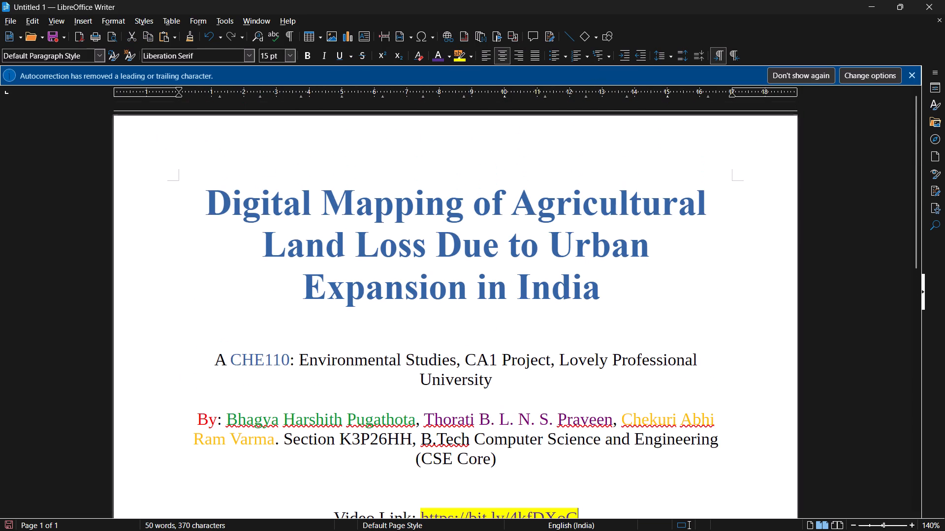
{"action": "scroll", "coordinate": [705, 364], "scroll_direction": "down", "scroll_amount": 1}
{"action": "right_click", "coordinate": [705, 364]}
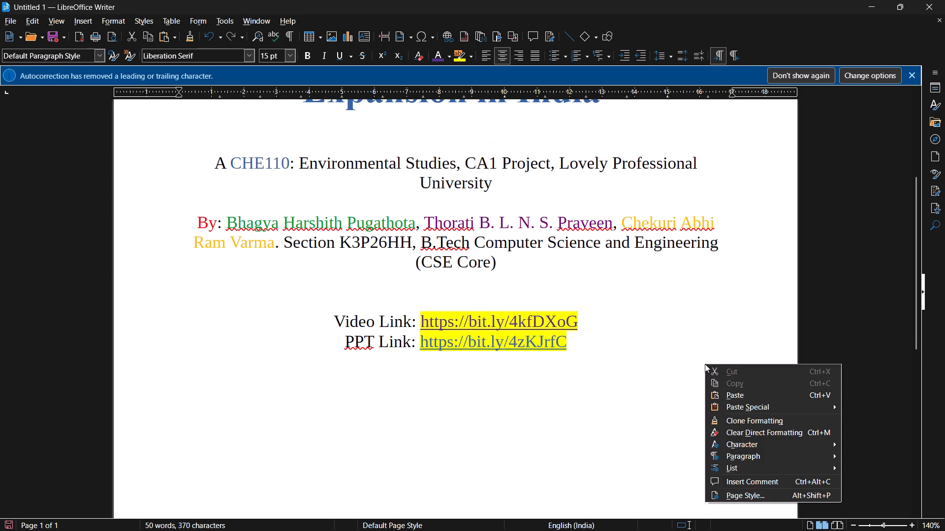
{"action": "left_click", "coordinate": [561, 420]}
{"action": "left_click", "coordinate": [561, 420]}
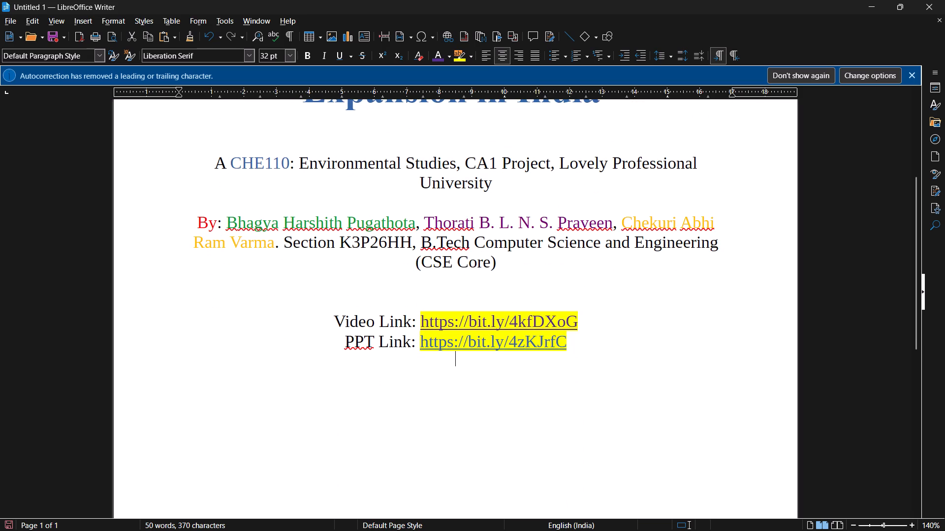
Set the font size of both the Video Link and PPT Link lines to 21 pt.
{"action": "left_click_drag", "start_coordinate": [338, 320], "coordinate": [550, 381]}
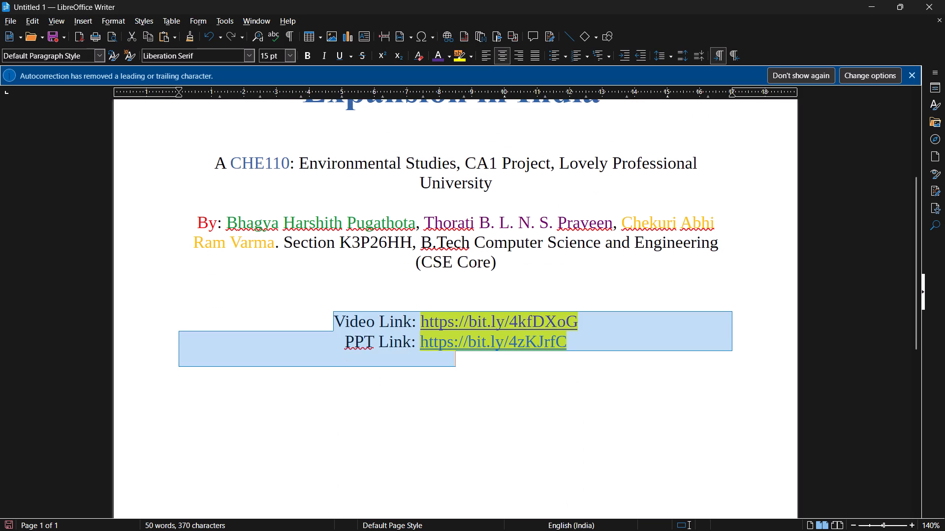
{"action": "left_click_drag", "start_coordinate": [550, 381], "coordinate": [572, 348]}
{"action": "left_click", "coordinate": [290, 49]}
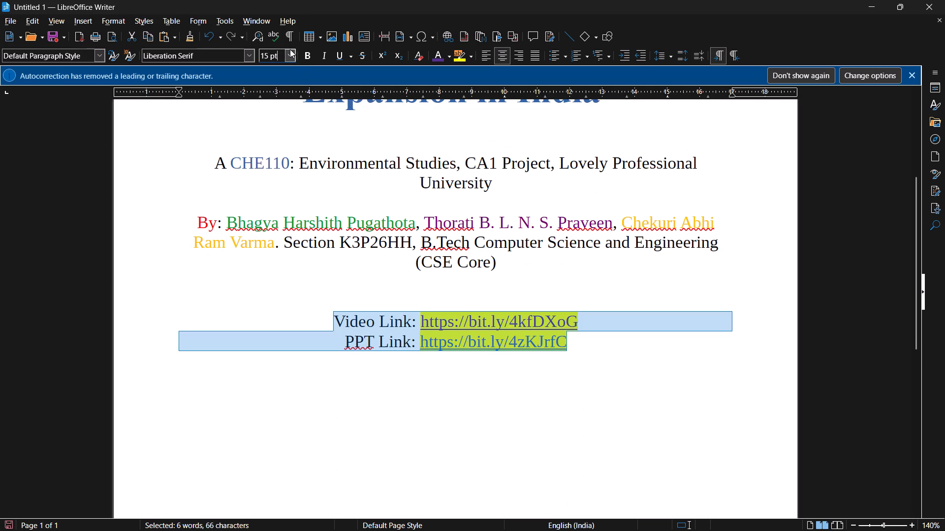
{"action": "left_click", "coordinate": [266, 208]}
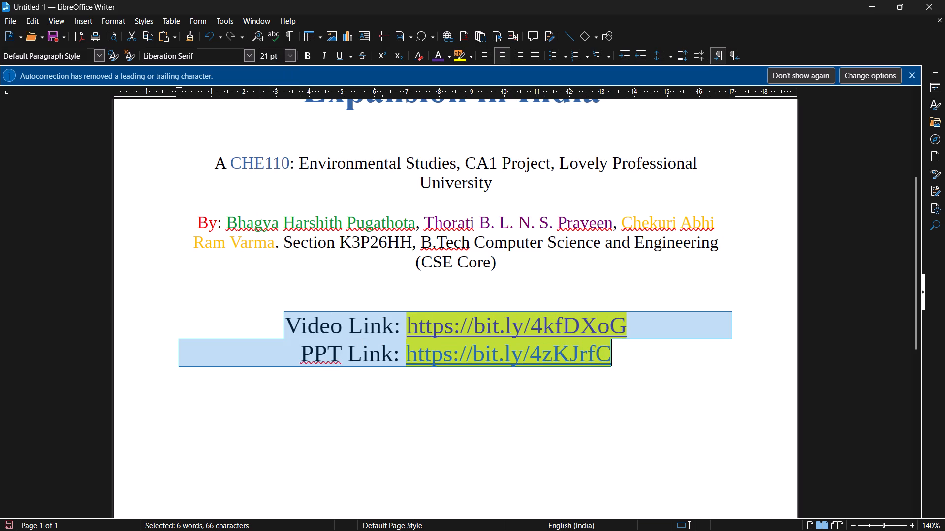
{"action": "left_click", "coordinate": [228, 351]}
{"action": "left_click", "coordinate": [291, 327]}
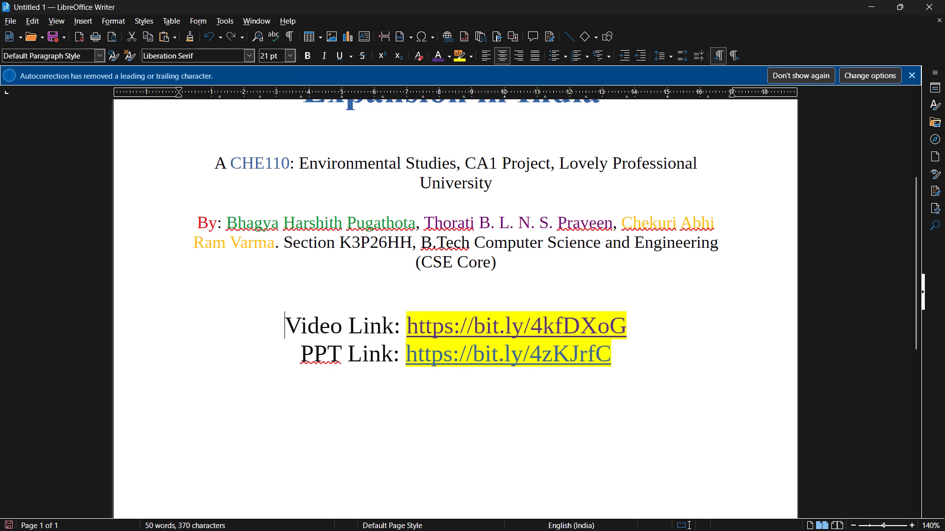
Check the enlarged link lines and the overall layout of the whole page.
{"action": "left_click", "coordinate": [641, 329]}
{"action": "left_click", "coordinate": [623, 357]}
{"action": "scroll", "coordinate": [623, 357], "scroll_direction": "down", "scroll_amount": 3}
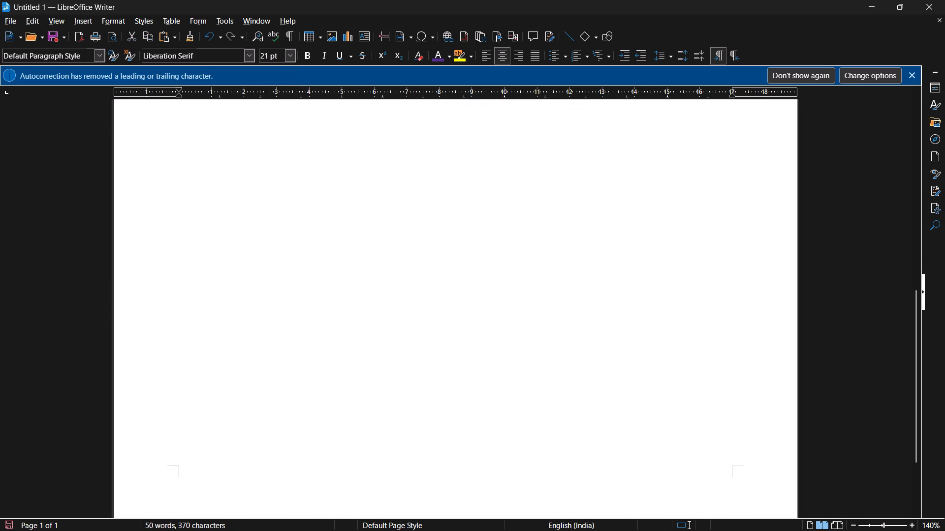
{"action": "scroll", "coordinate": [623, 357], "scroll_direction": "down", "scroll_amount": 1}
{"action": "scroll", "coordinate": [623, 357], "scroll_direction": "up", "scroll_amount": 4}
{"action": "scroll", "coordinate": [623, 357], "scroll_direction": "down", "scroll_amount": 1}
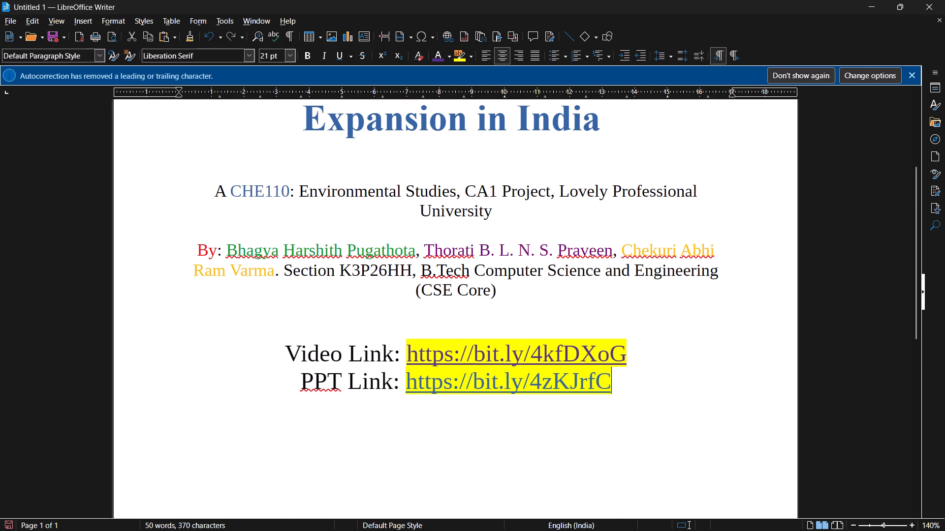
{"action": "scroll", "coordinate": [623, 357], "scroll_direction": "down", "scroll_amount": 1}
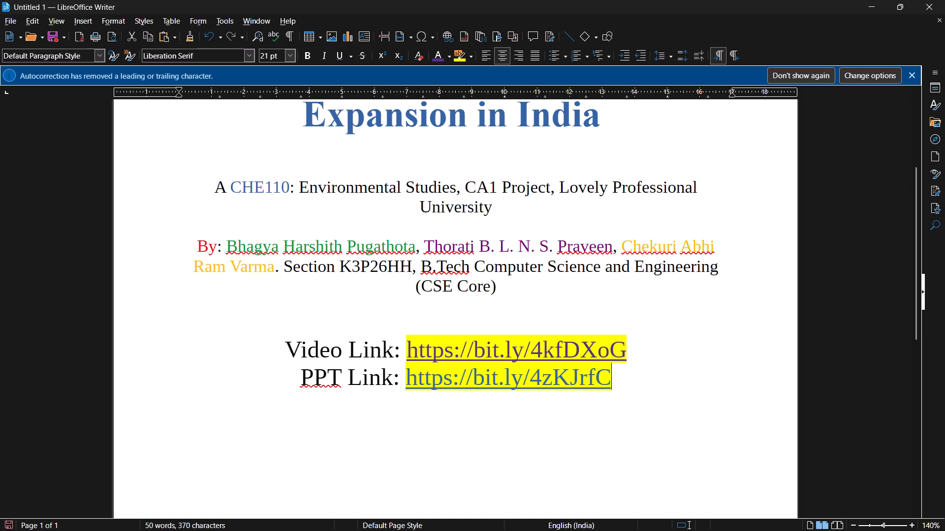
Start saving the document and choose Word 2007 (*.docx) as its file format.
{"action": "key", "text": "ctrl+s"}
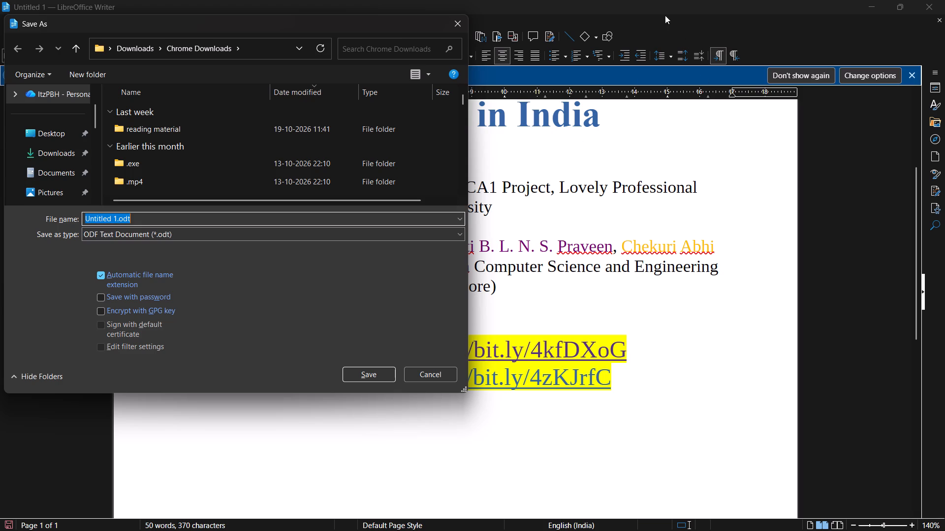
{"action": "left_click", "coordinate": [141, 217]}
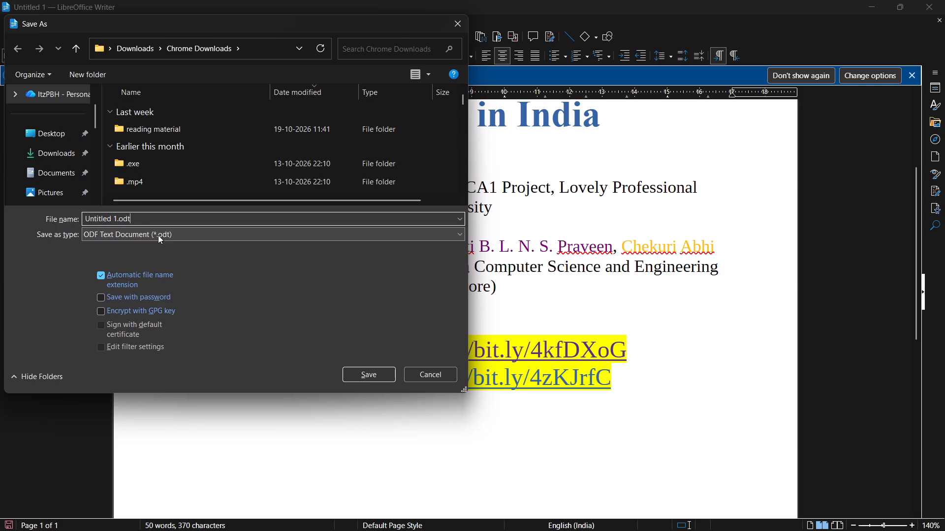
{"action": "left_click", "coordinate": [158, 235]}
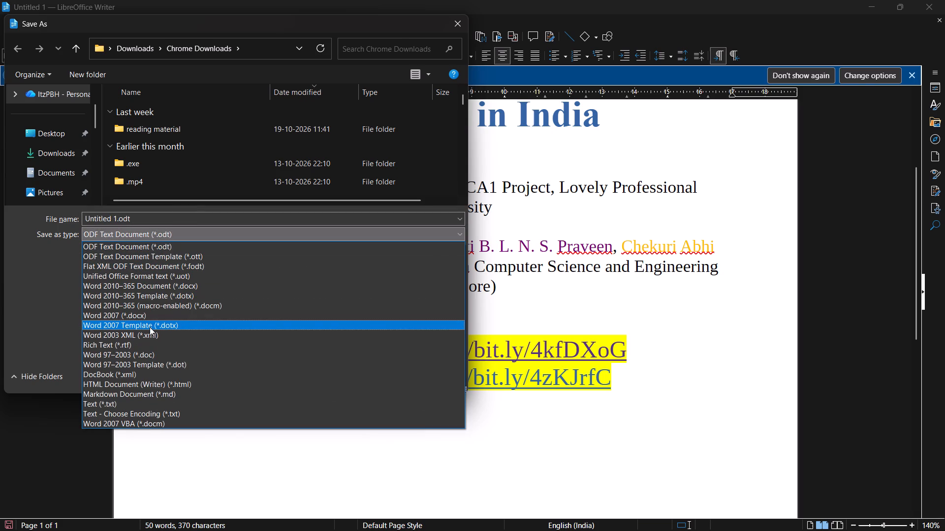
{"action": "left_click", "coordinate": [197, 316]}
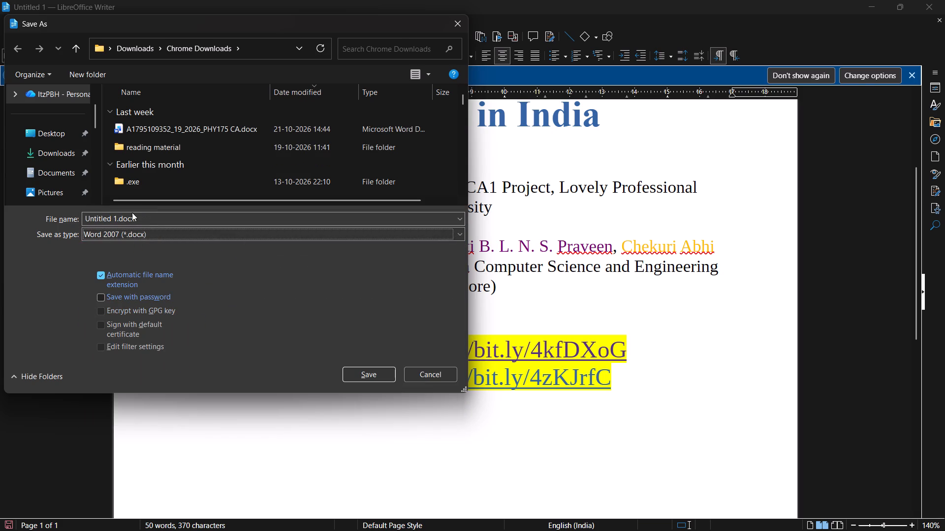
Name the file Video and PPT files' links, keeping the .docx extension.
{"action": "left_click", "coordinate": [116, 218]}
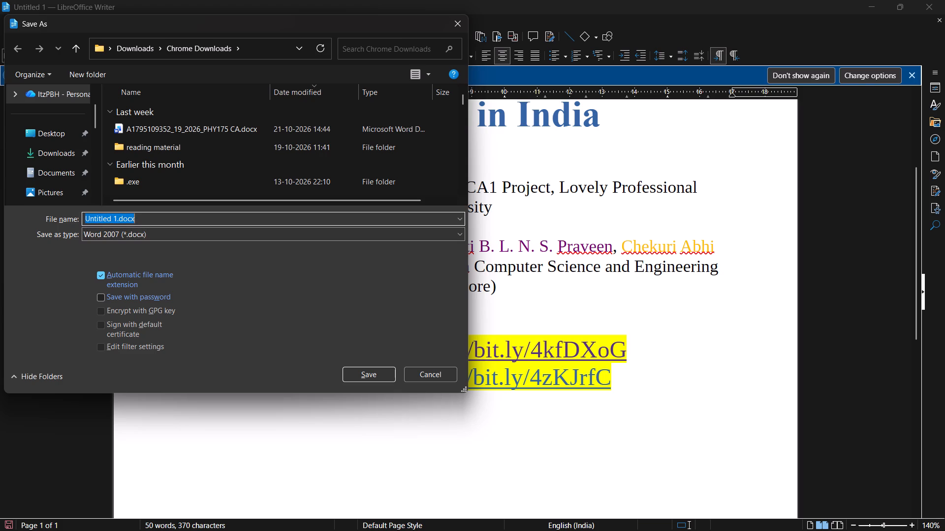
{"action": "left_click", "coordinate": [116, 218]}
{"action": "left_click_drag", "start_coordinate": [116, 218], "coordinate": [67, 219]}
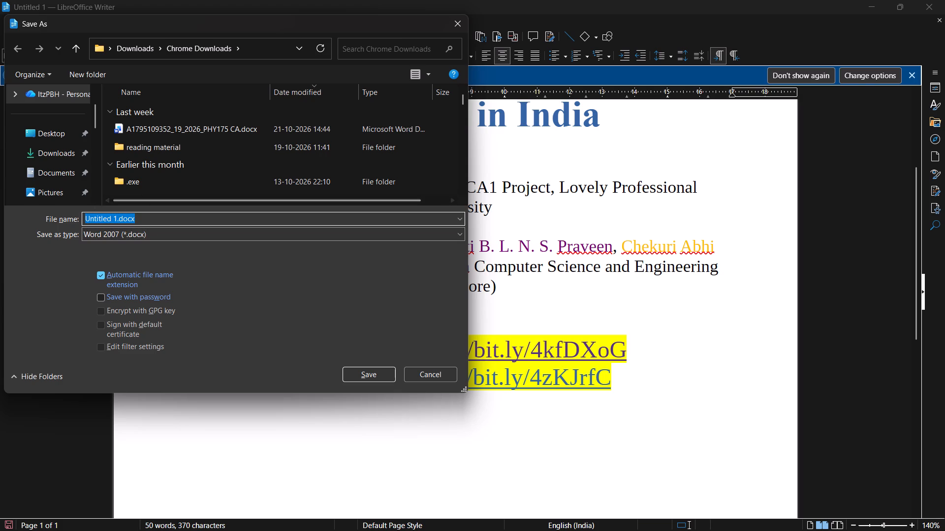
{"action": "left_click", "coordinate": [114, 218]}
{"action": "left_click_drag", "start_coordinate": [116, 218], "coordinate": [55, 221]}
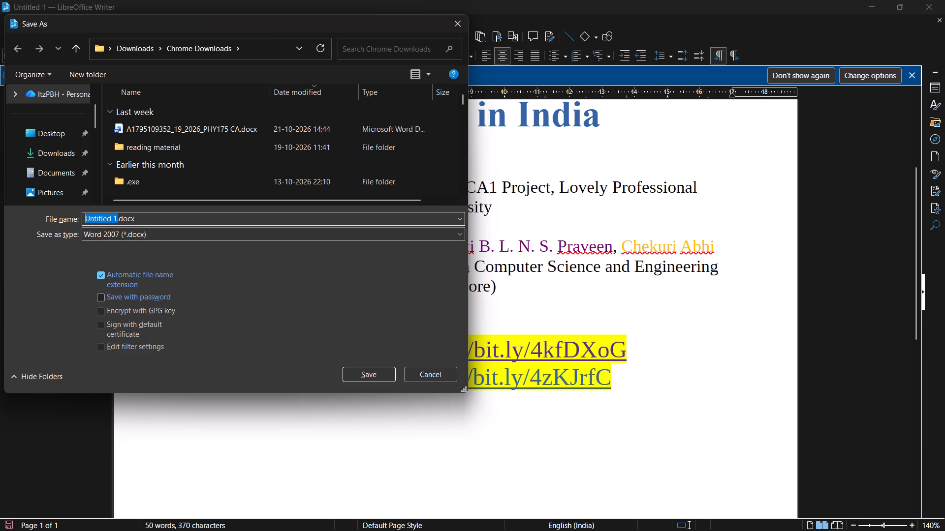
{"action": "left_click_drag", "start_coordinate": [55, 221], "coordinate": [54, 221]}
{"action": "type", "text": "Video and"}
{"action": "key", "text": "space"}
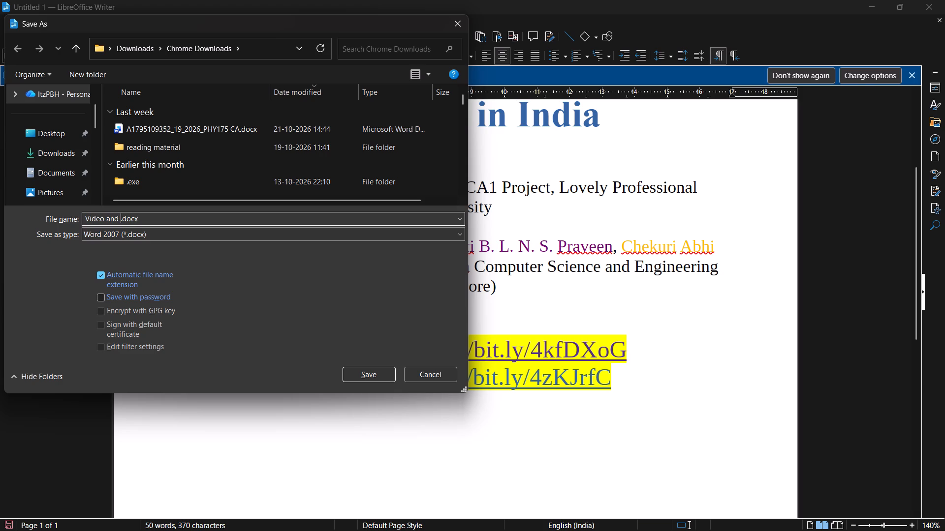
{"action": "type", "text": "PPT file links"}
{"action": "key", "text": "Left"}
{"action": "key", "text": "Left"}
{"action": "key", "text": "Left"}
{"action": "key", "text": "Left"}
{"action": "key", "text": "Left"}
{"action": "key", "text": "Left"}
{"action": "type", "text": "s'"}
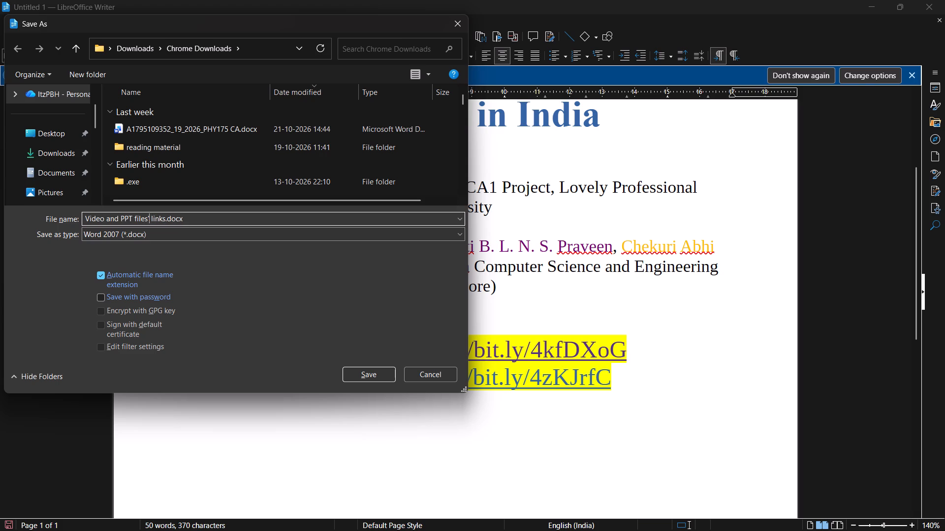
Copy the file name without its extension and save the document in the Chrome Downloads folder.
{"action": "left_click", "coordinate": [163, 233]}
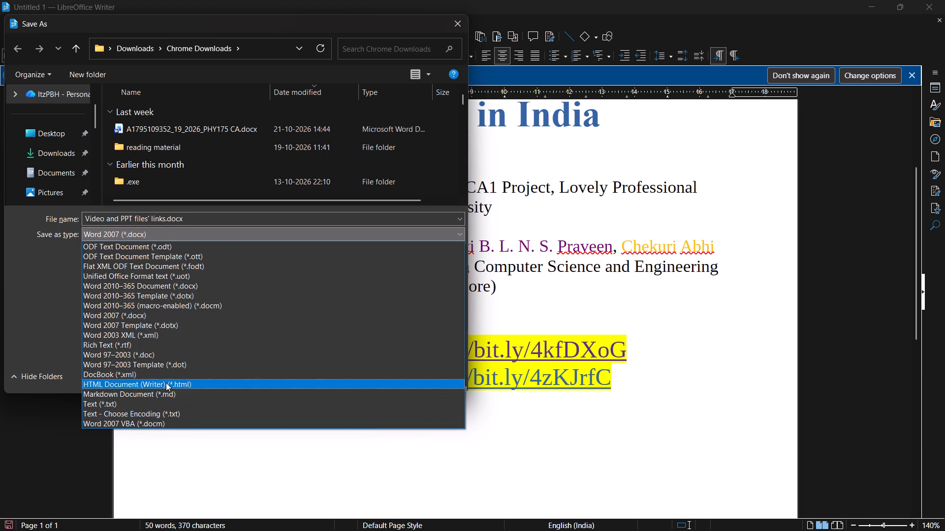
{"action": "scroll", "coordinate": [204, 341], "scroll_direction": "down", "scroll_amount": 3}
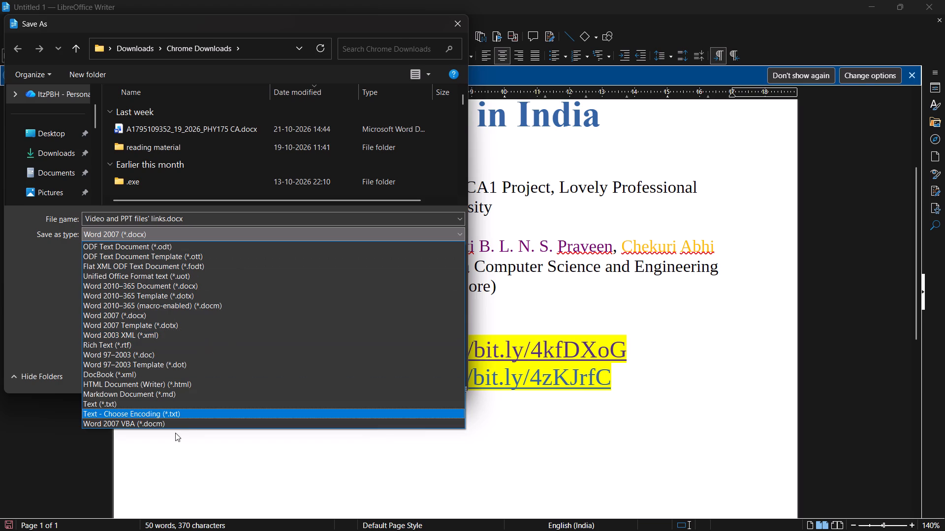
{"action": "left_click", "coordinate": [163, 215]}
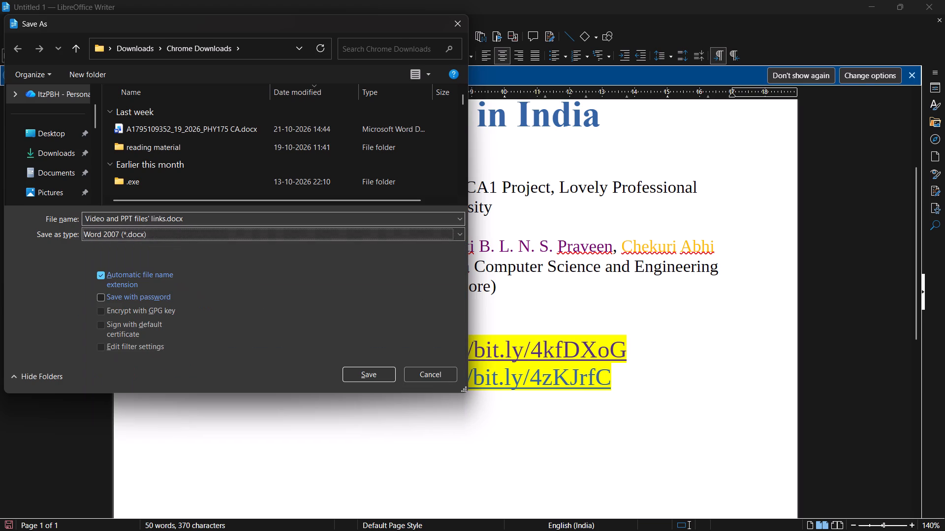
{"action": "left_click", "coordinate": [164, 218]}
{"action": "left_click", "coordinate": [164, 218]}
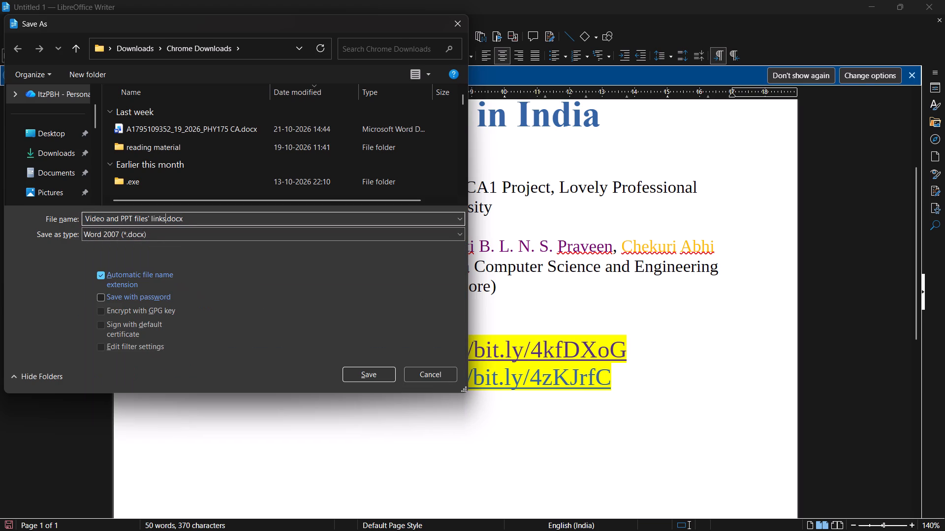
{"action": "left_click_drag", "start_coordinate": [164, 218], "coordinate": [62, 213]}
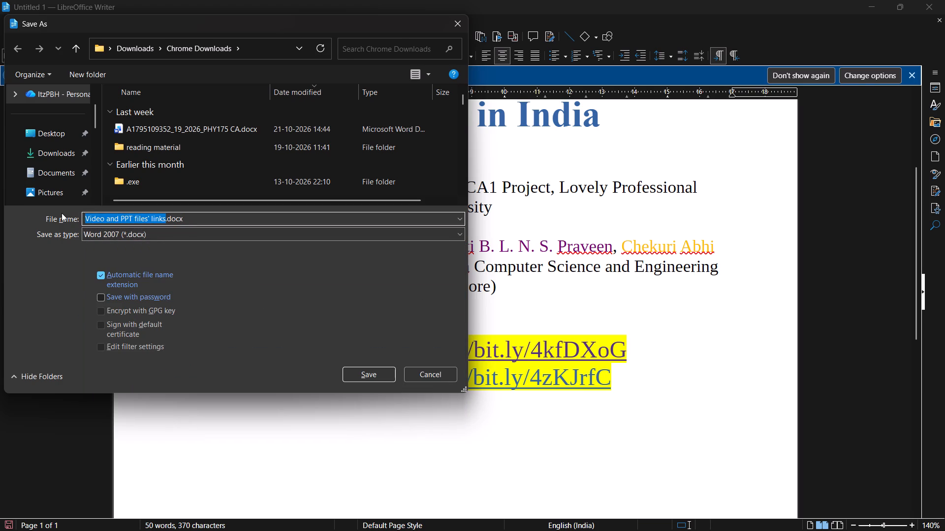
{"action": "key", "text": "ctrl+c"}
{"action": "left_click", "coordinate": [353, 374]}
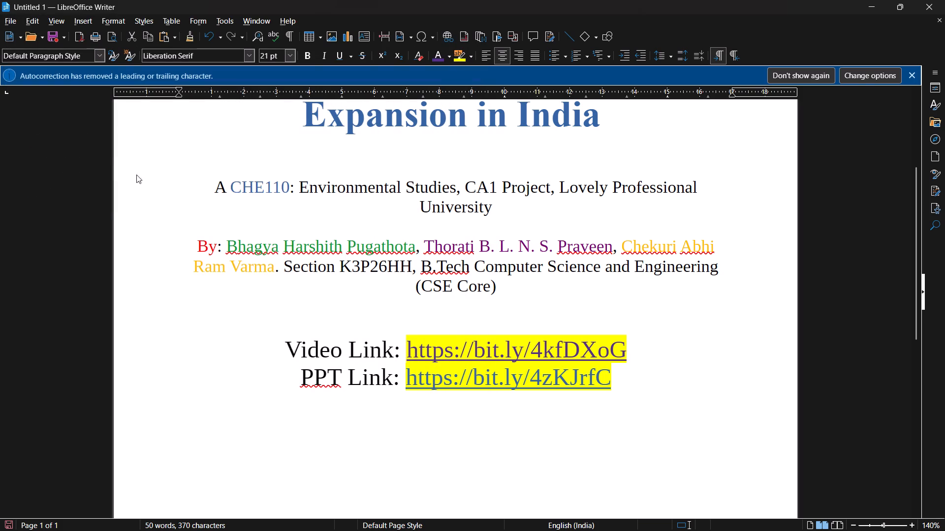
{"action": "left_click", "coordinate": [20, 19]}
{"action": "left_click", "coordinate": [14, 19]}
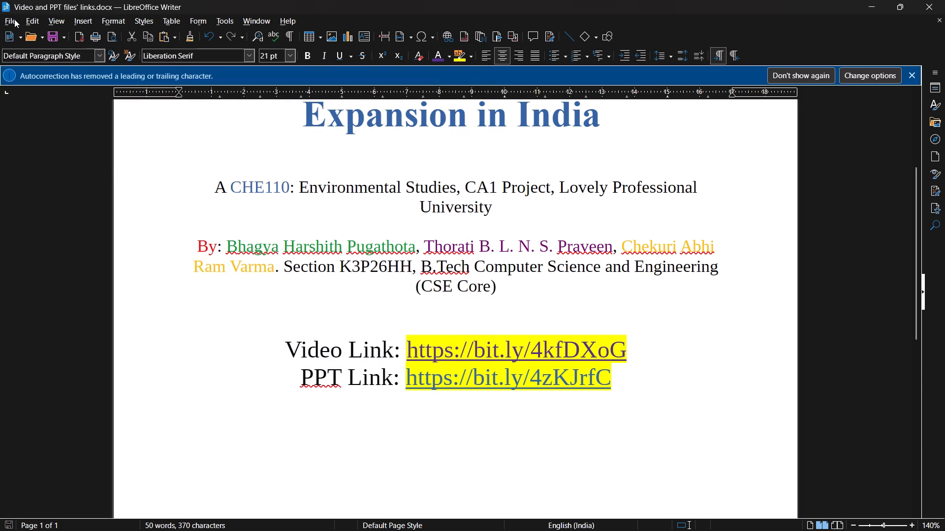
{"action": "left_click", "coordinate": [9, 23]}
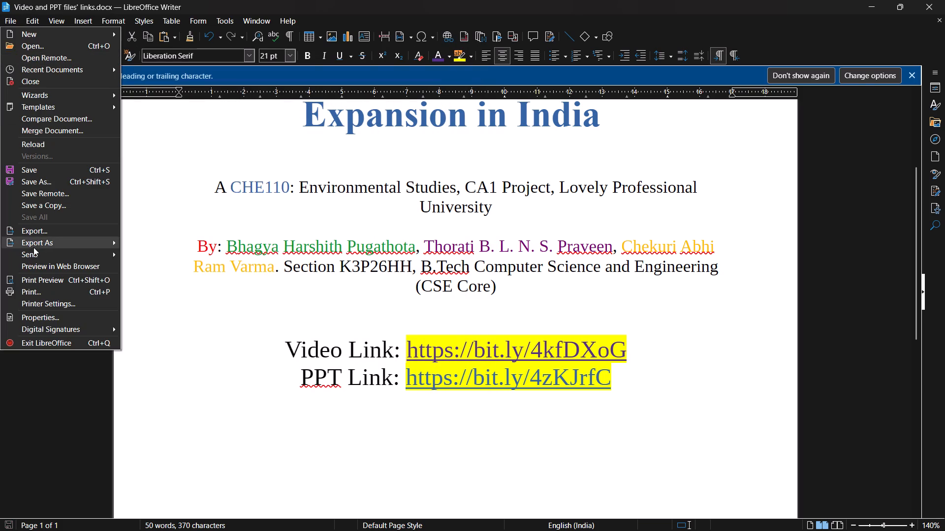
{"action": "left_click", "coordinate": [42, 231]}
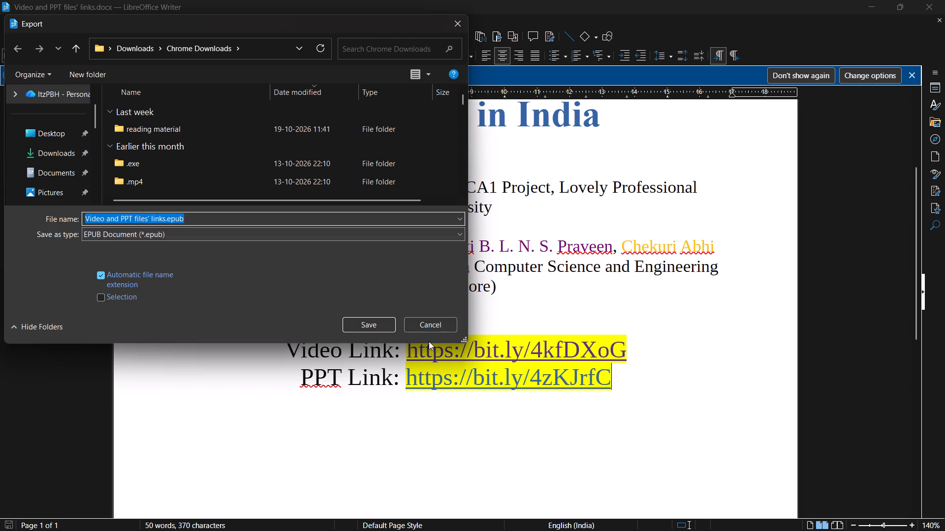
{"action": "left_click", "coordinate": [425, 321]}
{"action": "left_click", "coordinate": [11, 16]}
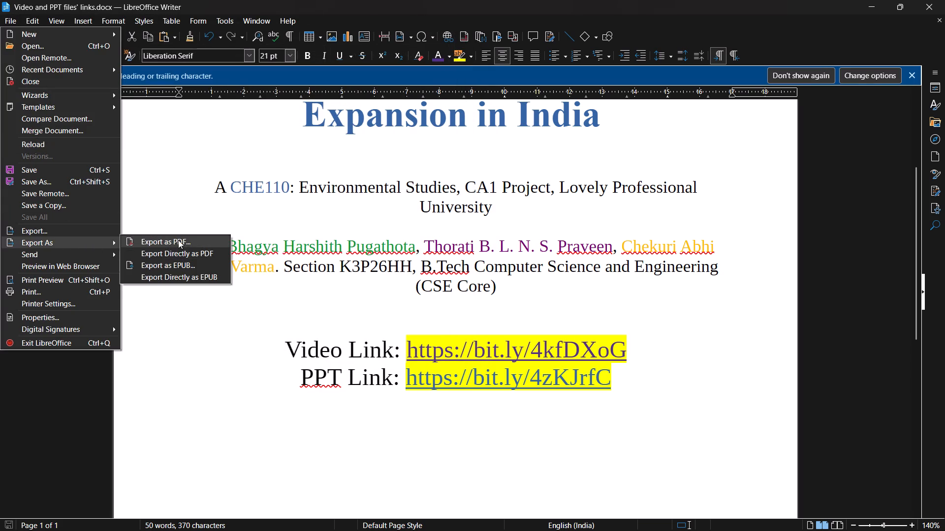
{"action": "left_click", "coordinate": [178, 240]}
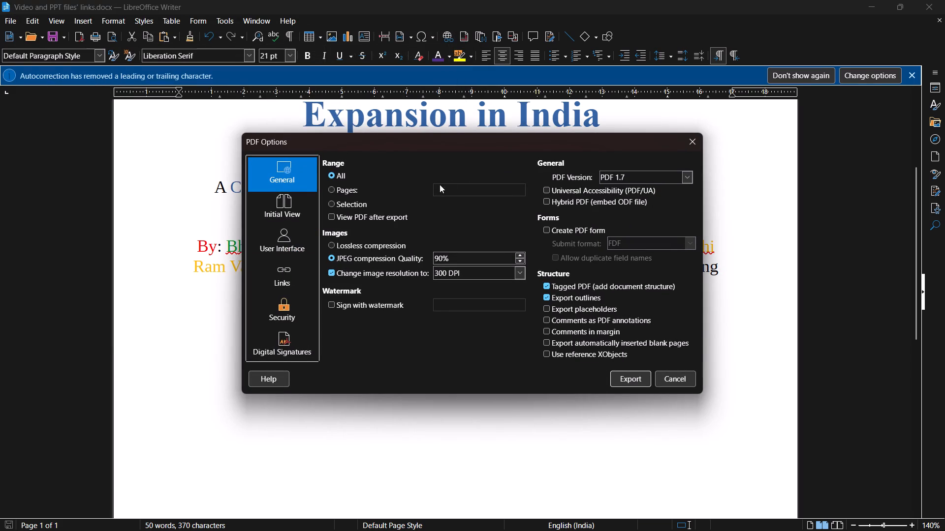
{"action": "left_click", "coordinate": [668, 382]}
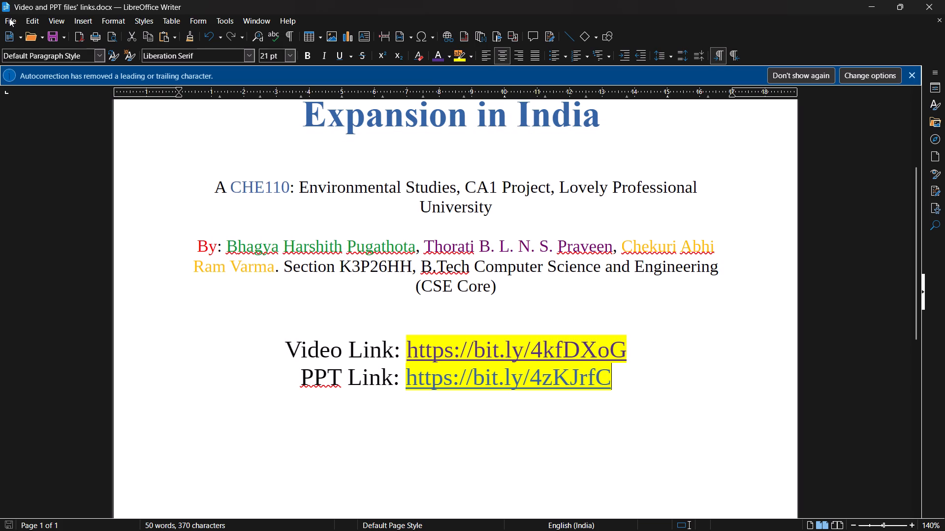
Set up a PDF export, raising the JPEG compression quality to 100% and switching the images to lossless compression.
{"action": "left_click", "coordinate": [9, 18]}
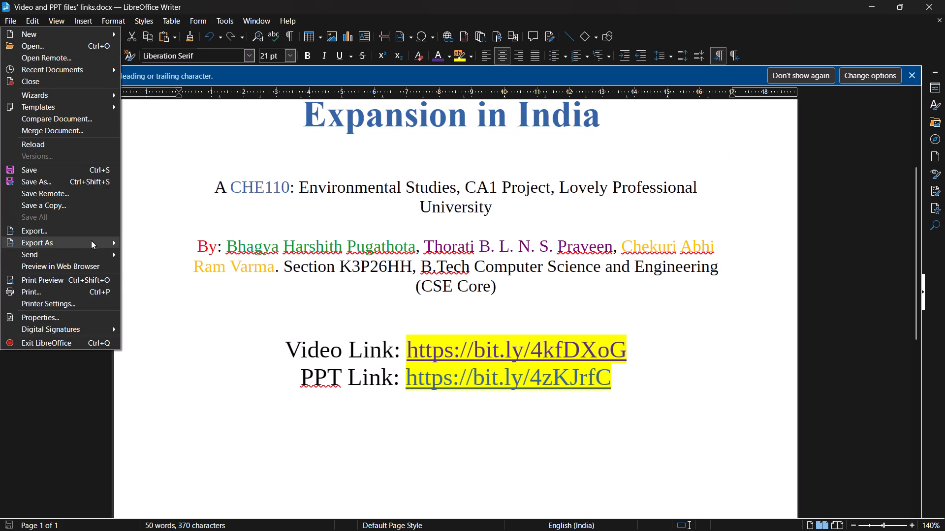
{"action": "left_click", "coordinate": [137, 242]}
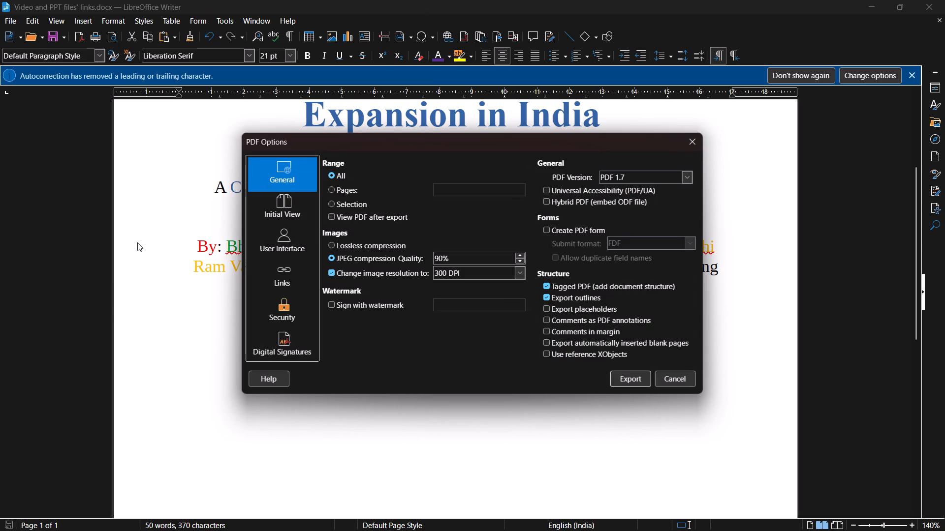
{"action": "triple_click", "coordinate": [520, 255]}
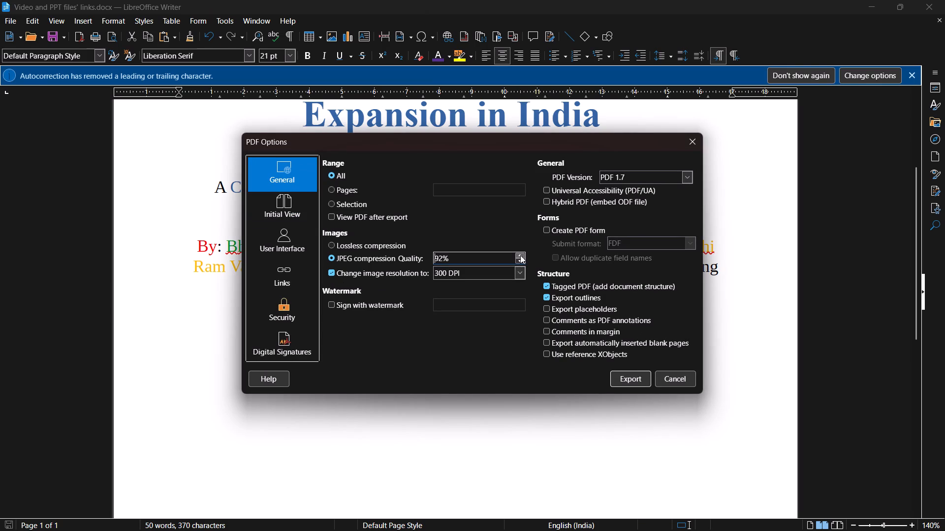
{"action": "triple_click", "coordinate": [520, 255]}
{"action": "triple_click", "coordinate": [520, 255]}
{"action": "triple_click", "coordinate": [520, 255]}
{"action": "double_click", "coordinate": [520, 255]}
{"action": "left_click", "coordinate": [362, 247]}
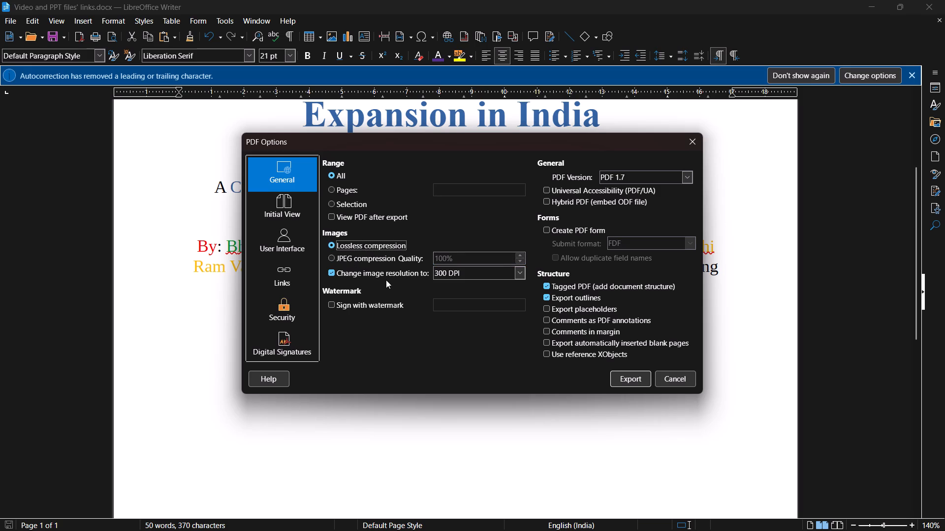
Look through the remaining PDF options and export the document as Video and PPT files' links.pdf to the Chrome Downloads folder.
{"action": "left_click", "coordinate": [284, 282]}
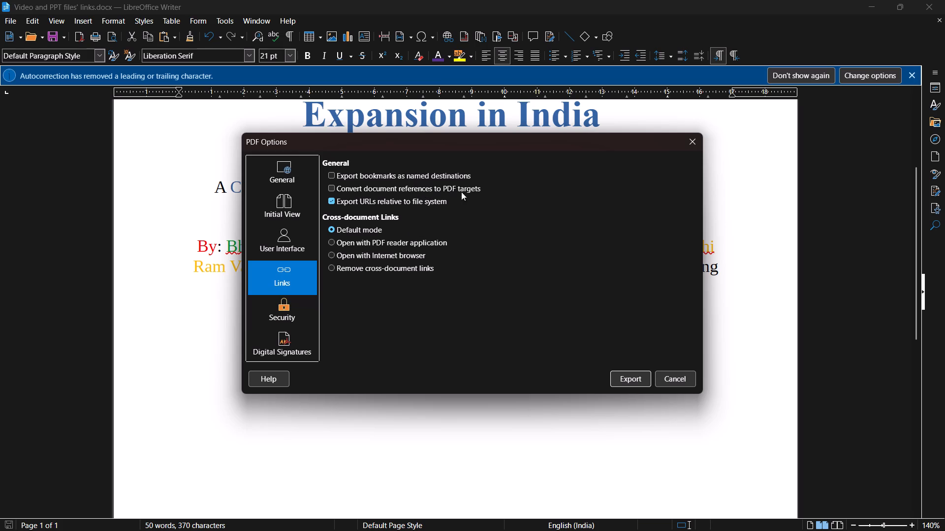
{"action": "left_click", "coordinate": [292, 230]}
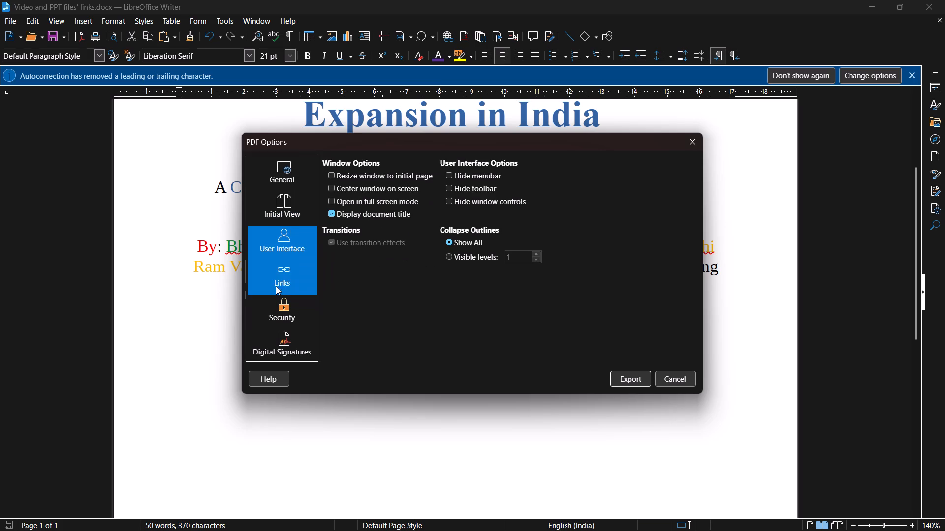
{"action": "left_click", "coordinate": [276, 316]}
{"action": "left_click", "coordinate": [282, 334]}
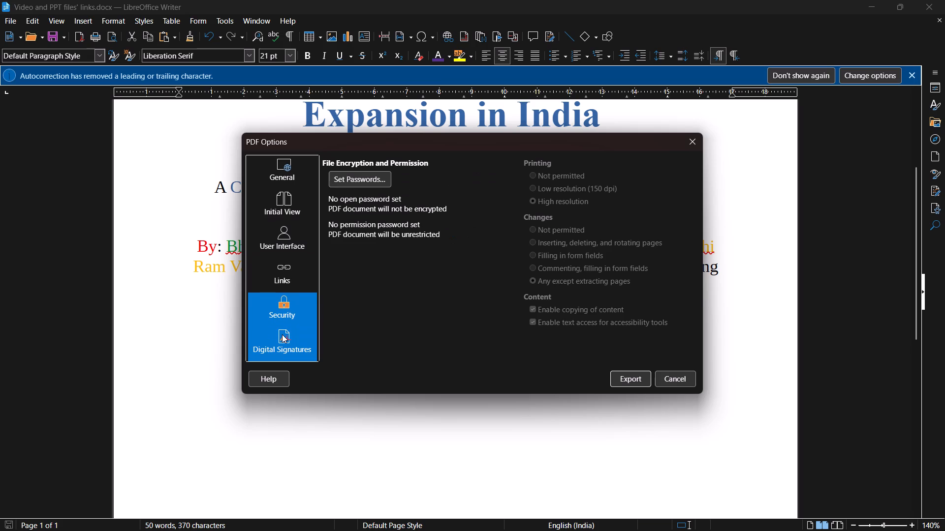
{"action": "left_click", "coordinate": [286, 177]}
{"action": "left_click", "coordinate": [285, 198]}
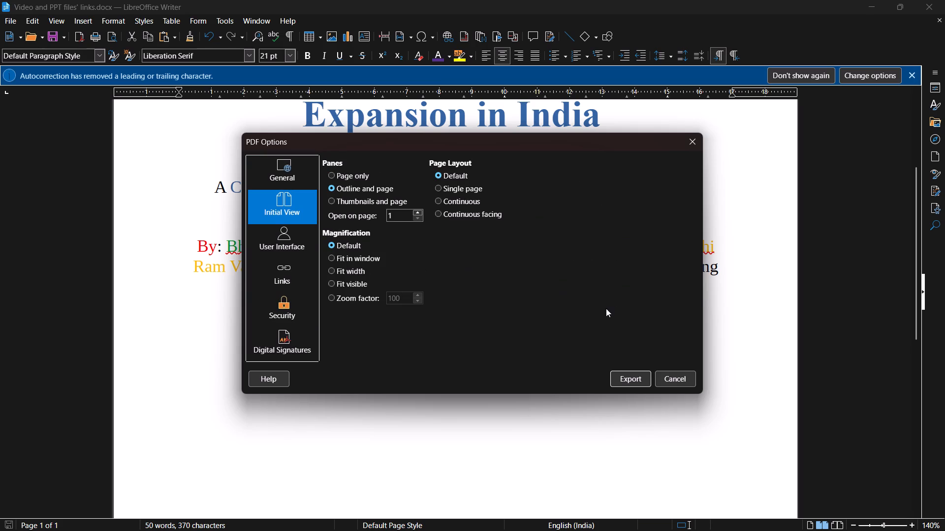
{"action": "left_click", "coordinate": [629, 373]}
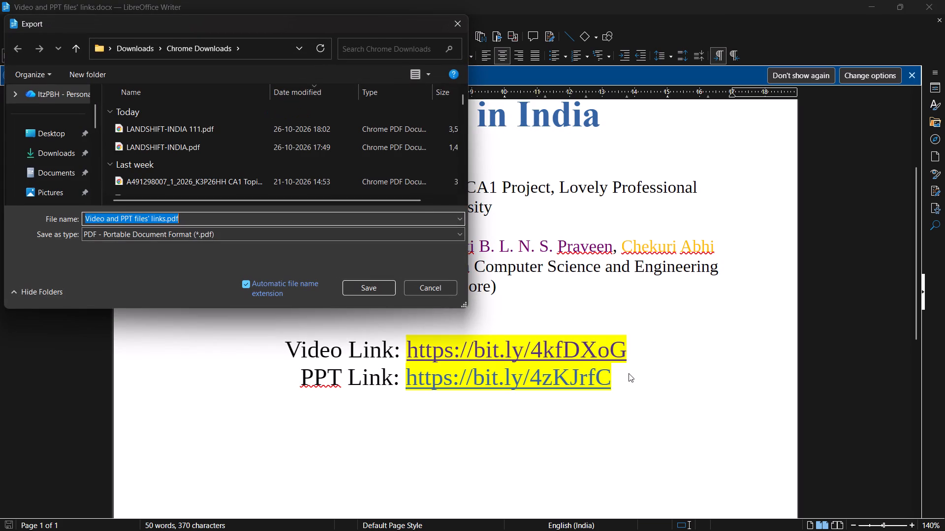
{"action": "key", "text": "Return"}
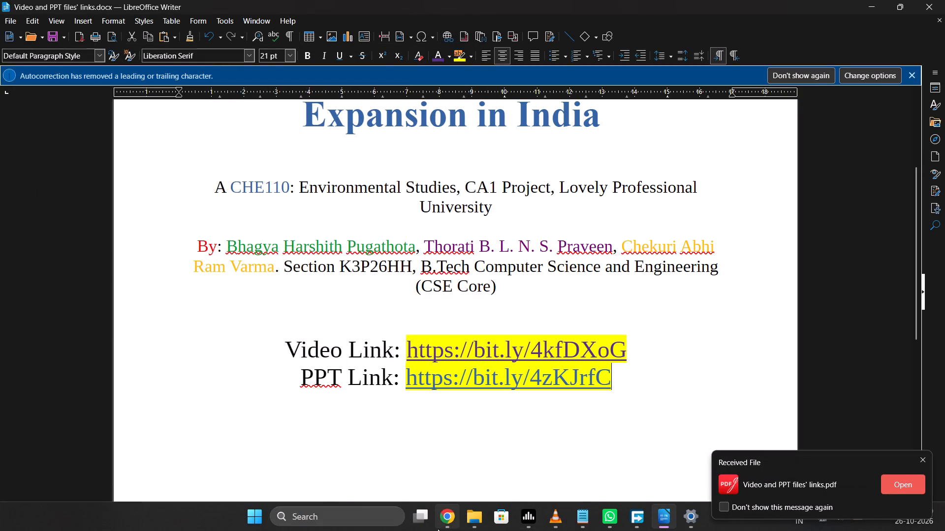
Open Video and PPT files' links.pdf from the Chrome Downloads folder in Chrome, test its PPT link, and return to the PDF.
{"action": "left_click", "coordinate": [462, 522]}
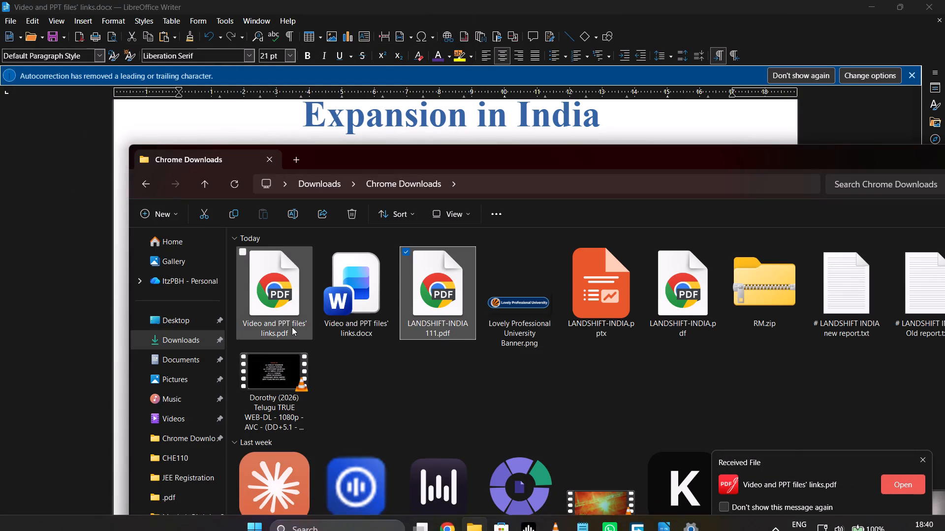
{"action": "double_click", "coordinate": [290, 327]}
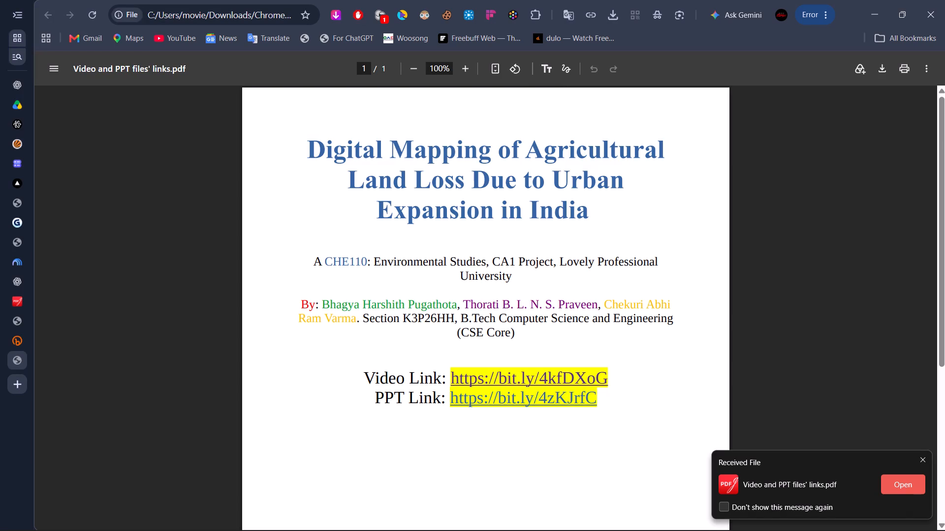
{"action": "scroll", "coordinate": [440, 311], "scroll_direction": "down", "scroll_amount": 8}
{"action": "scroll", "coordinate": [440, 311], "scroll_direction": "up", "scroll_amount": 2}
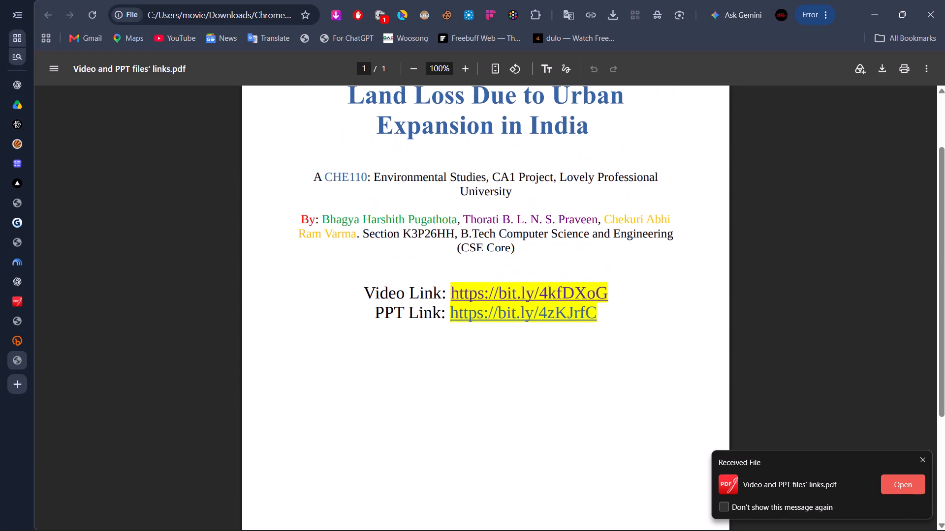
{"action": "left_click", "coordinate": [524, 315]}
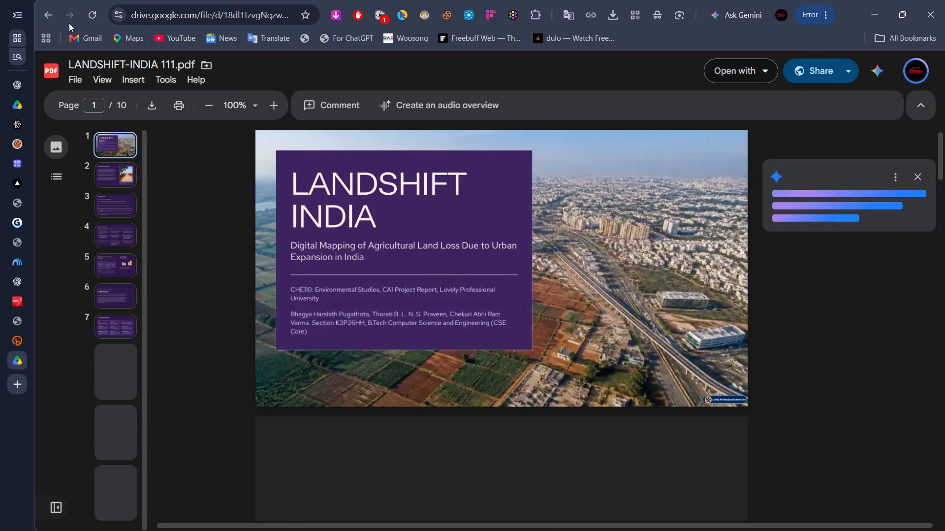
{"action": "left_click", "coordinate": [49, 11]}
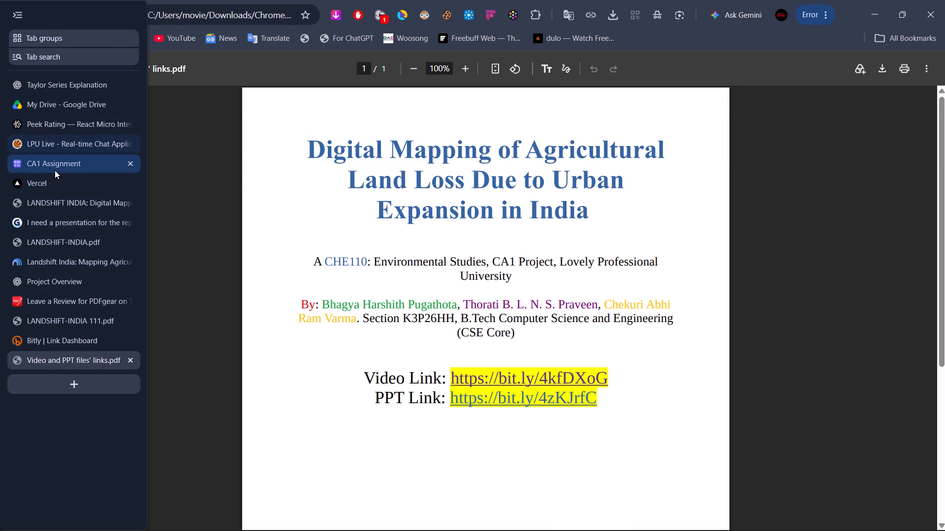
Upload Video and PPT files' links.pdf to the Video and ppt question of the CA1 Assignment form.
{"action": "left_click", "coordinate": [54, 168]}
{"action": "left_click", "coordinate": [321, 397]}
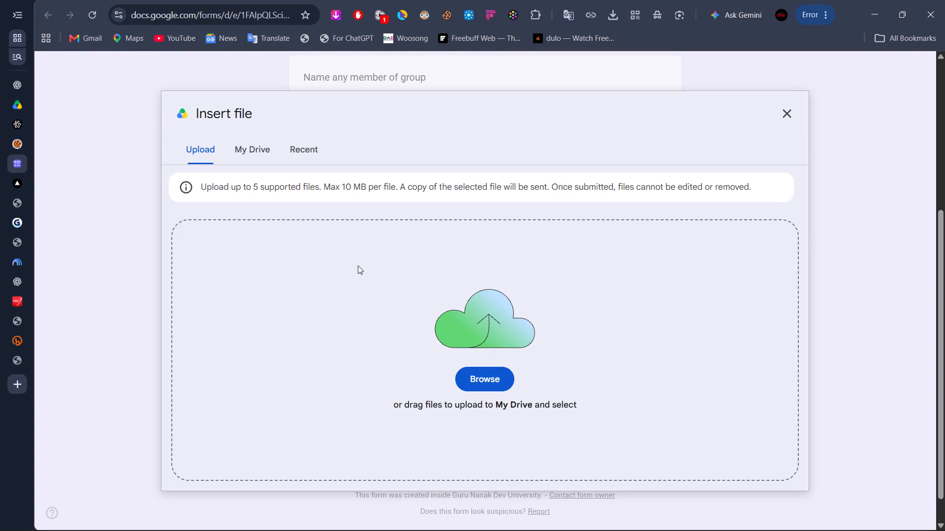
{"action": "left_click", "coordinate": [487, 379]}
{"action": "left_click", "coordinate": [217, 105]}
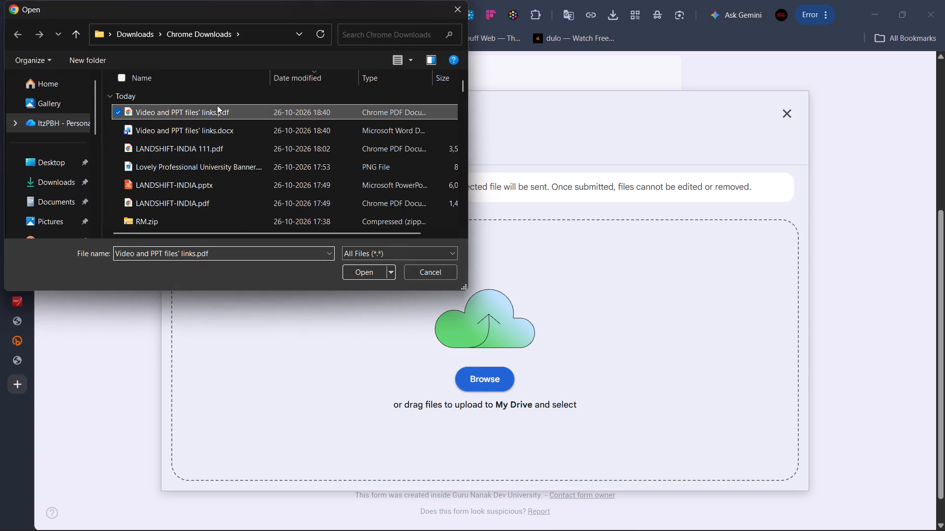
{"action": "key", "text": "Return"}
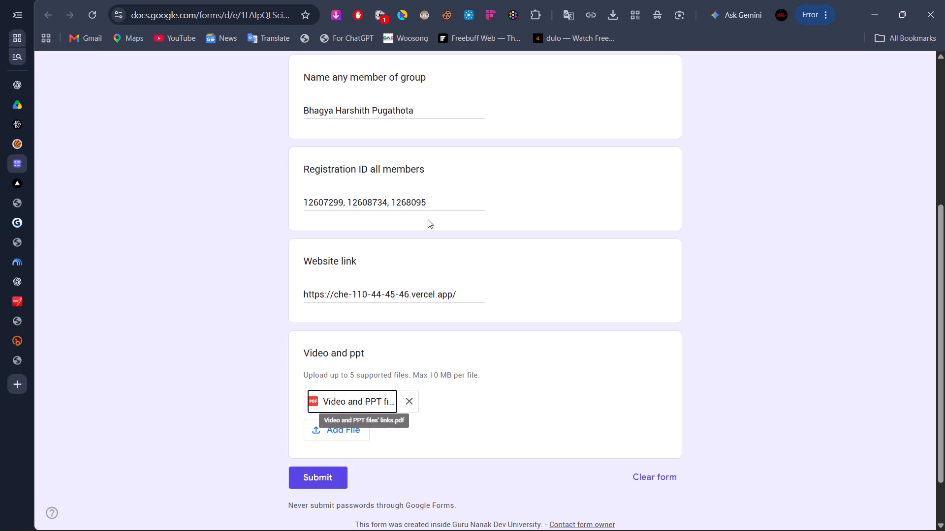
{"action": "left_click", "coordinate": [557, 330]}
Review all answers in the CA1 Assignment form, from the section to the attached PDF.
{"action": "scroll", "coordinate": [557, 330], "scroll_direction": "up", "scroll_amount": 1}
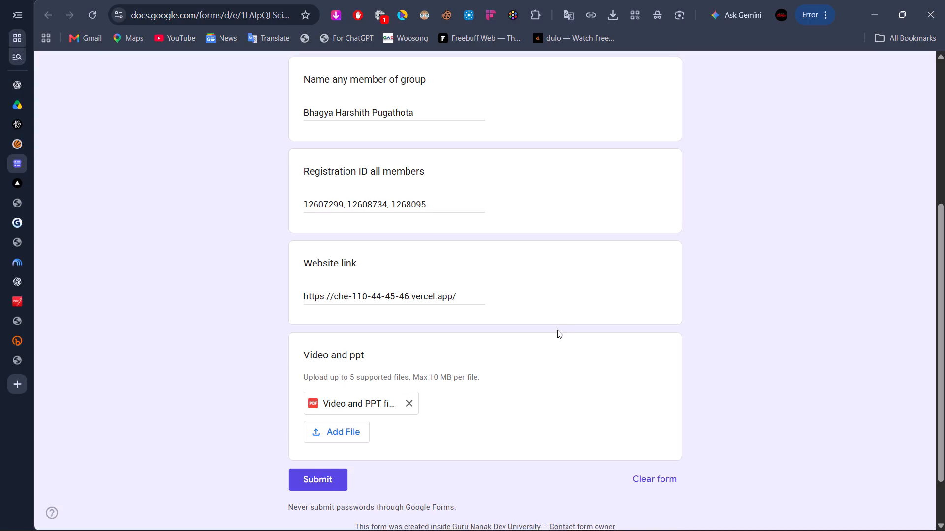
{"action": "scroll", "coordinate": [557, 330], "scroll_direction": "up", "scroll_amount": 3}
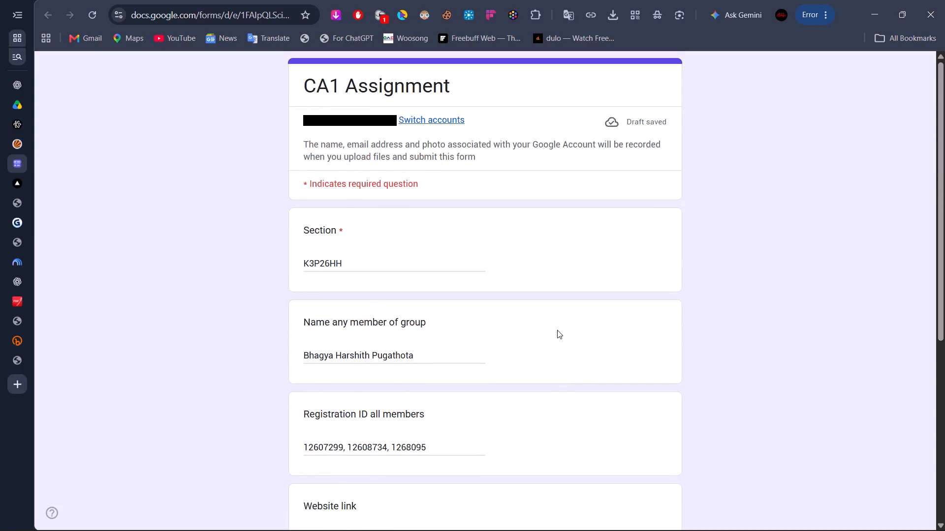
{"action": "scroll", "coordinate": [557, 330], "scroll_direction": "up", "scroll_amount": 1}
{"action": "scroll", "coordinate": [557, 330], "scroll_direction": "down", "scroll_amount": 3}
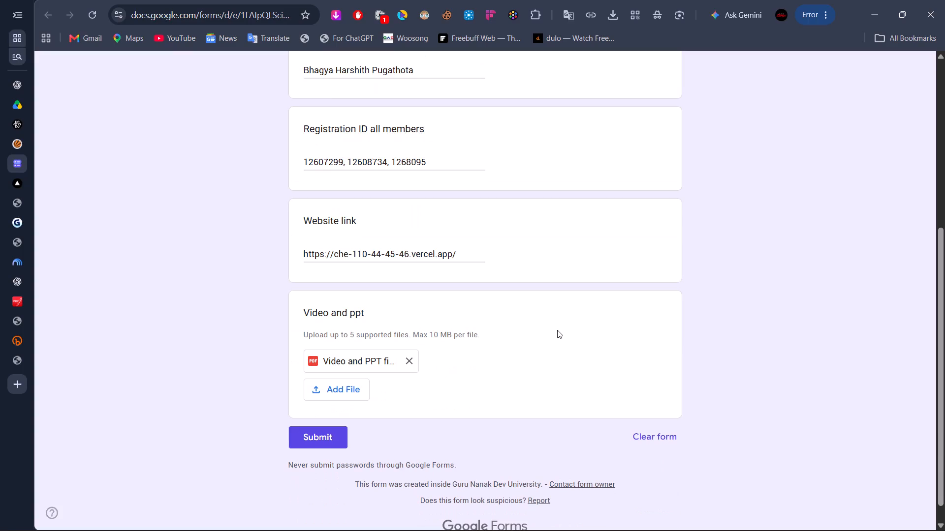
{"action": "scroll", "coordinate": [442, 328], "scroll_direction": "up", "scroll_amount": 1}
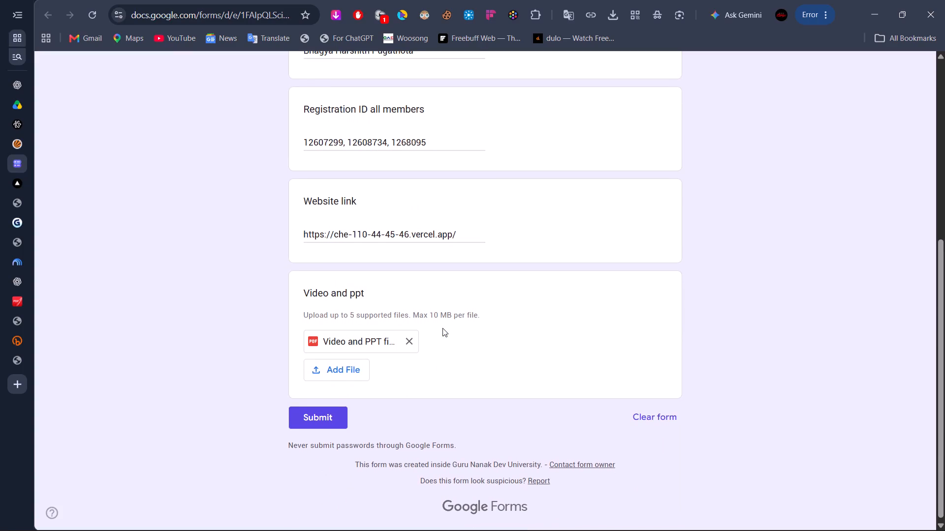
{"action": "scroll", "coordinate": [442, 328], "scroll_direction": "up", "scroll_amount": 1}
{"action": "scroll", "coordinate": [443, 333], "scroll_direction": "left", "scroll_amount": 1}
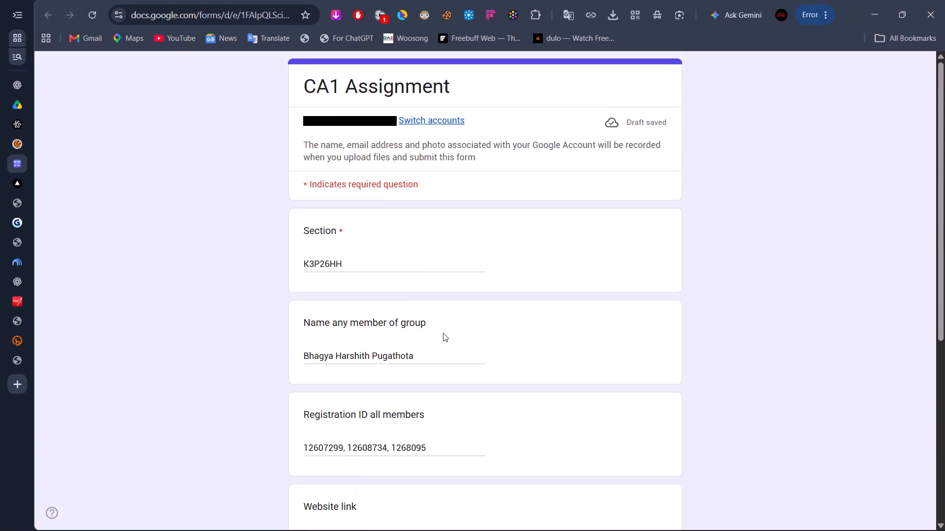
{"action": "scroll", "coordinate": [443, 333], "scroll_direction": "left", "scroll_amount": 2}
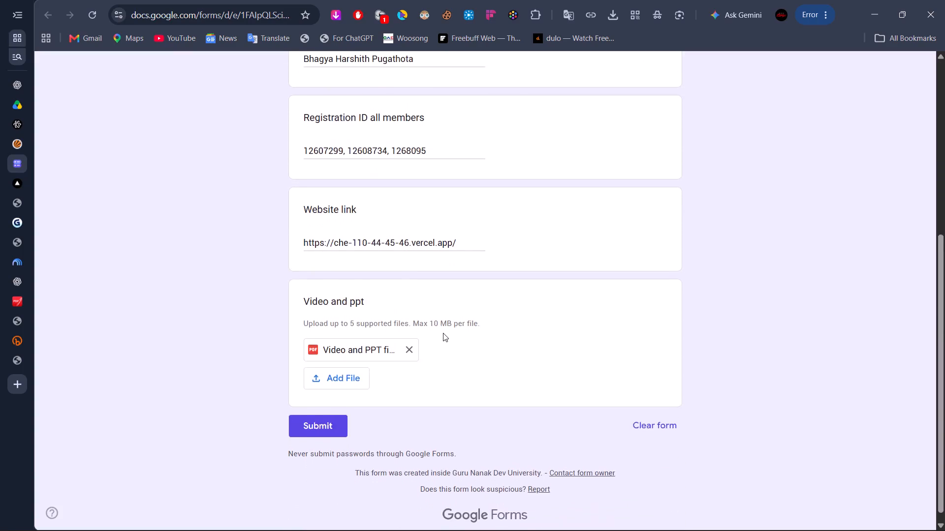
{"action": "scroll", "coordinate": [443, 333], "scroll_direction": "left", "scroll_amount": 1}
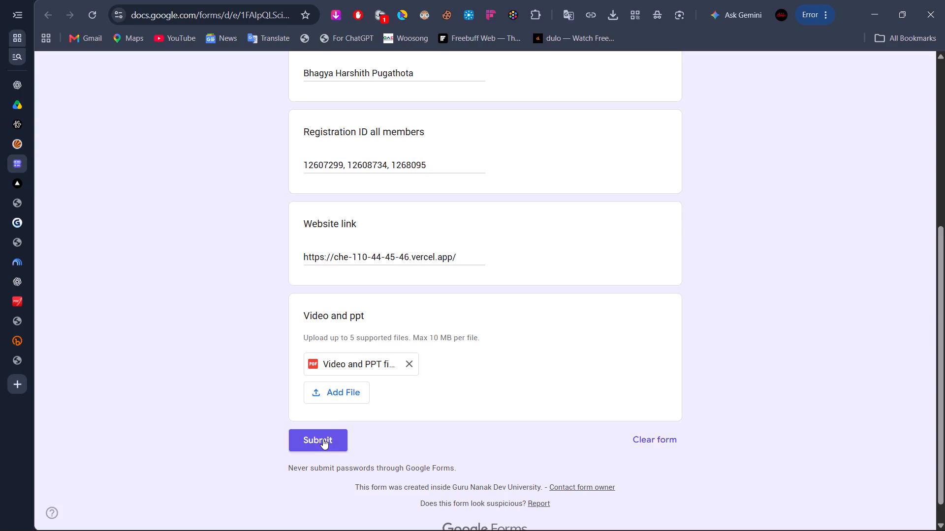
Submit the completed CA1 Assignment form, repeating the submission once from the reloaded form.
{"action": "left_click", "coordinate": [323, 439]}
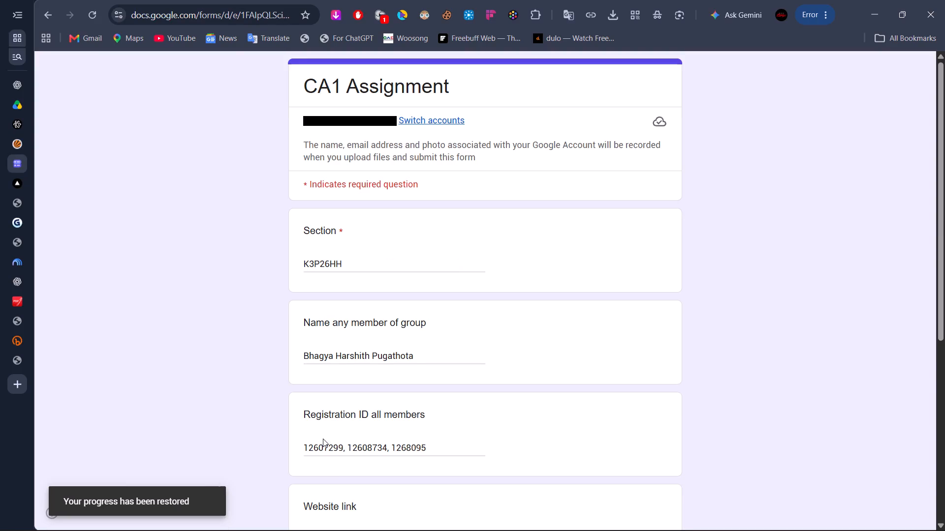
{"action": "scroll", "coordinate": [323, 439], "scroll_direction": "down", "scroll_amount": 2}
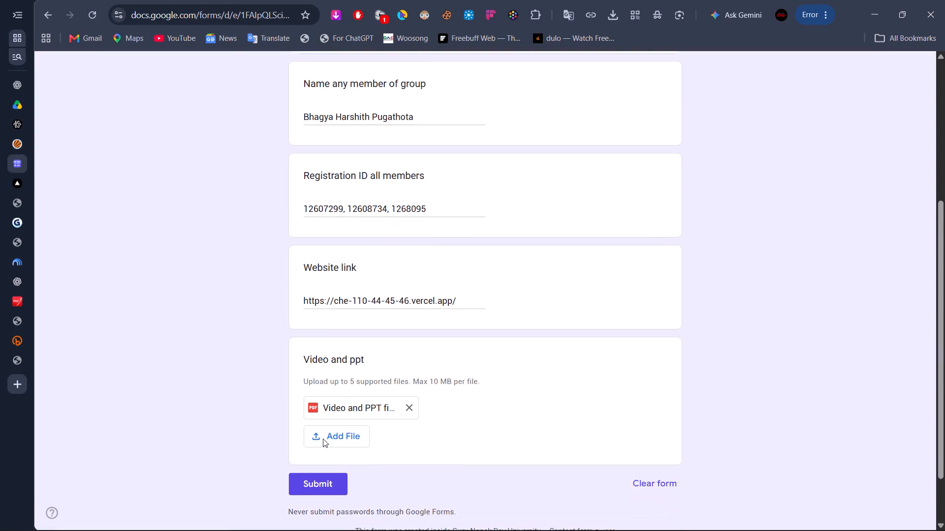
{"action": "scroll", "coordinate": [323, 439], "scroll_direction": "down", "scroll_amount": 1}
{"action": "left_click", "coordinate": [325, 483]}
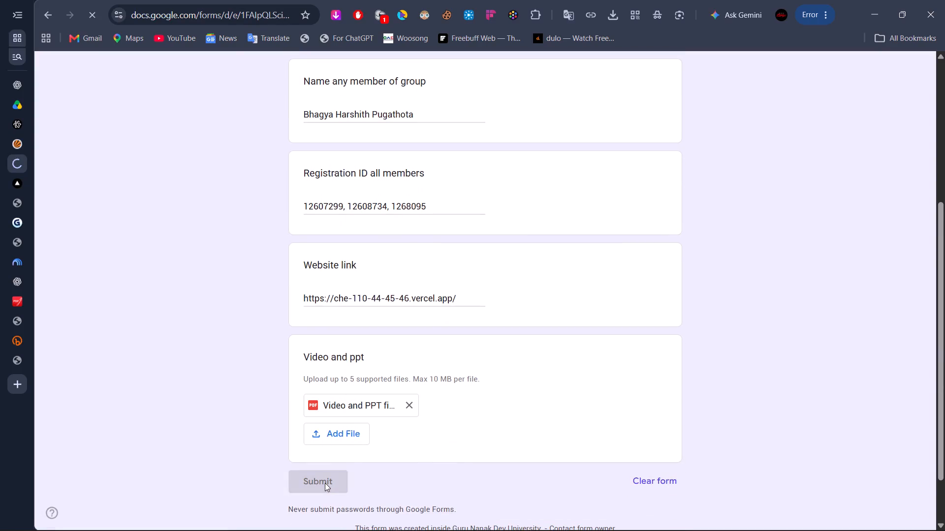